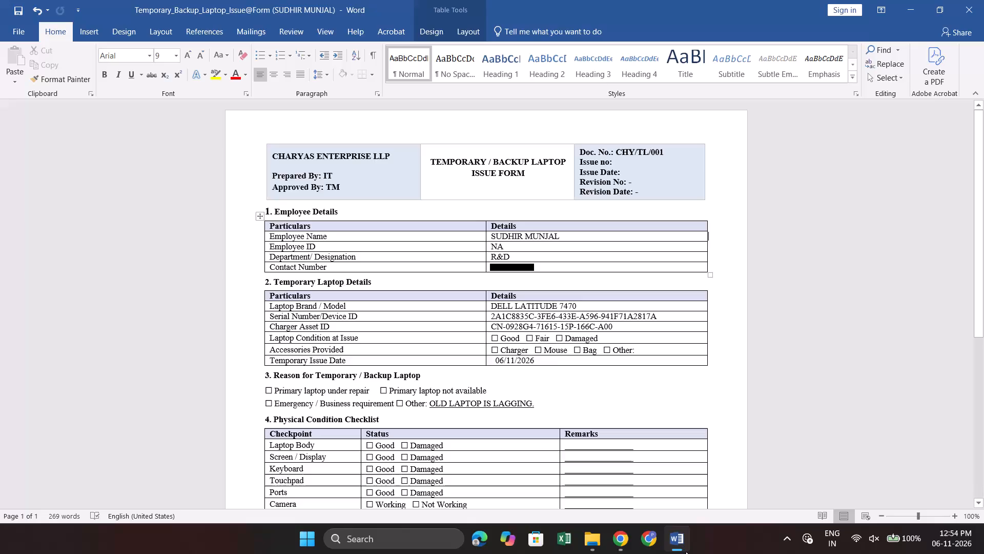
Close the temporary laptop issue form document.
click(983, 0)
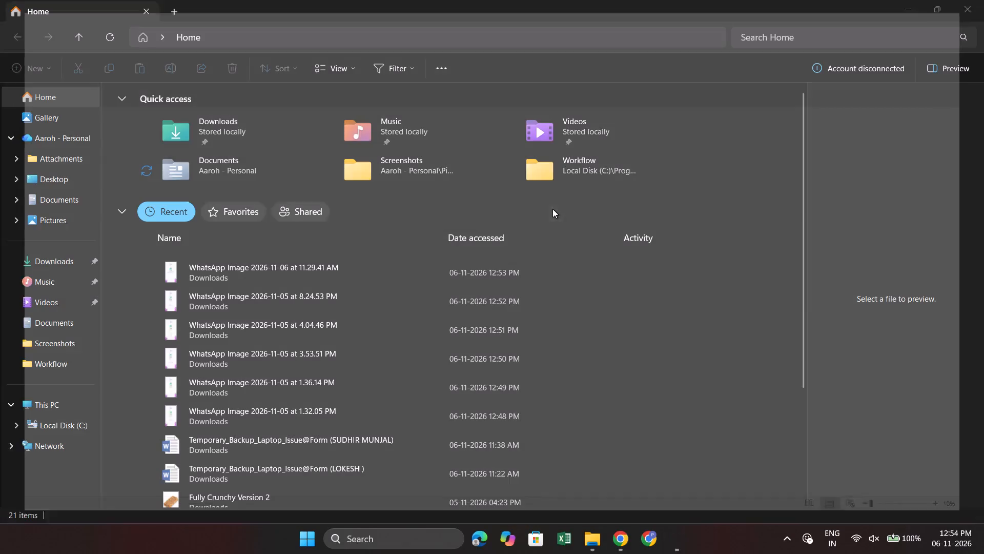
In File Explorer, search the Downloads folder for "oct" and open the EXPENSE PRADEEP OCT 2026 workbook, cancelling the printer connection.
click(55, 258)
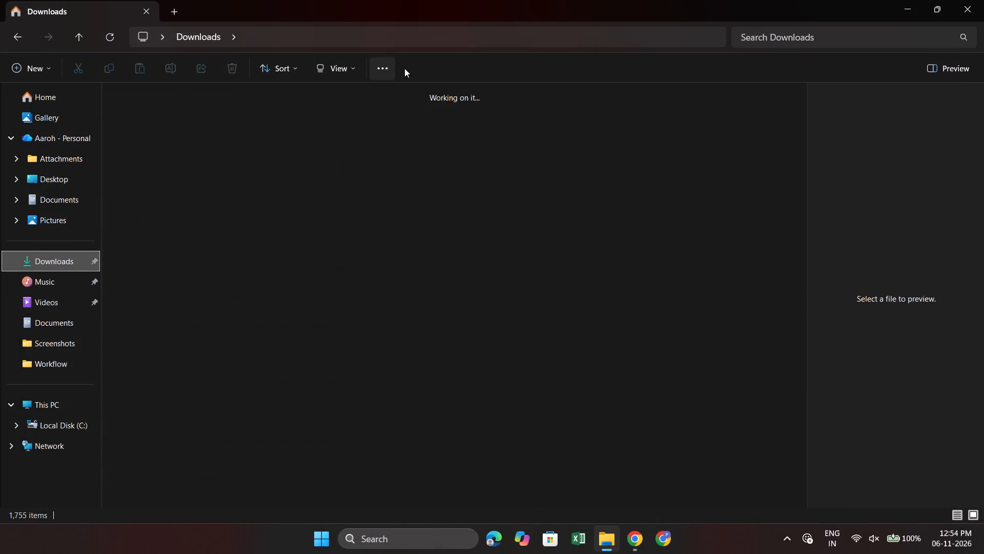
click(754, 45)
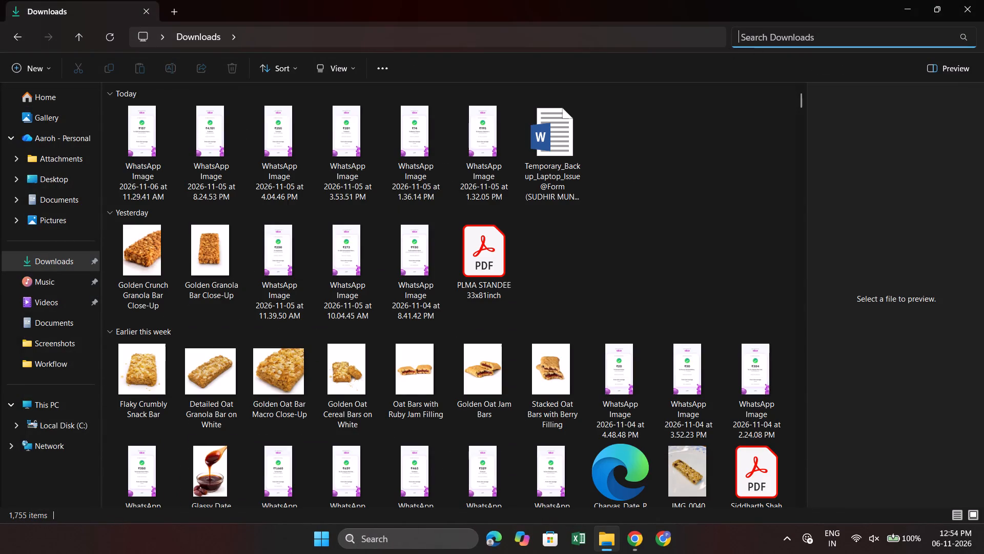
key(r)
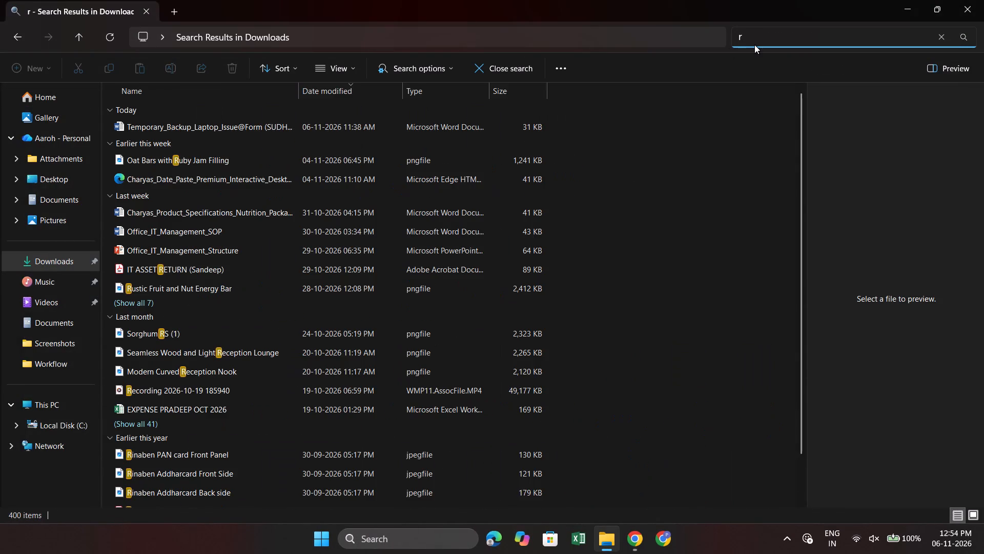
key(BackSpace)
key(BackSpace)
key(BackSpace)
key(BackSpace)
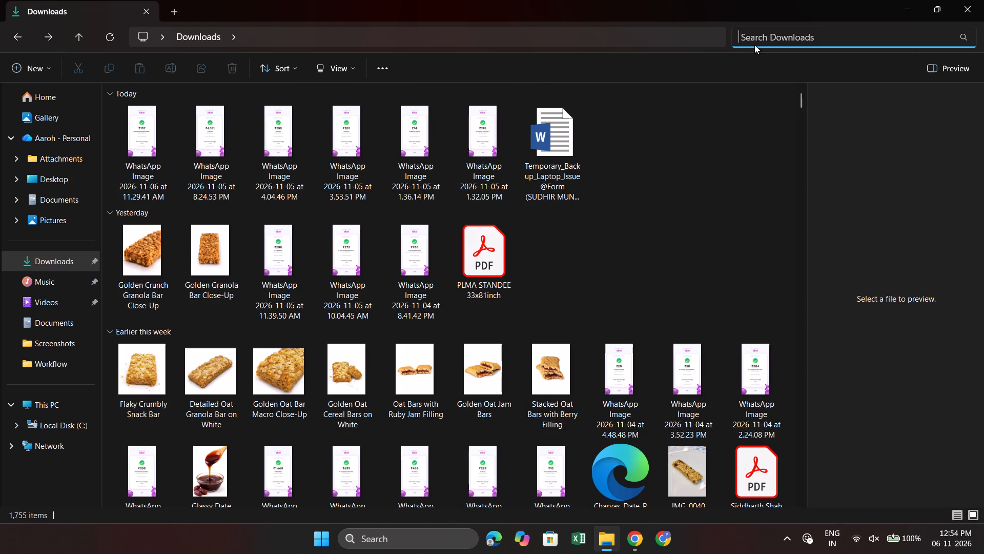
text(oct)
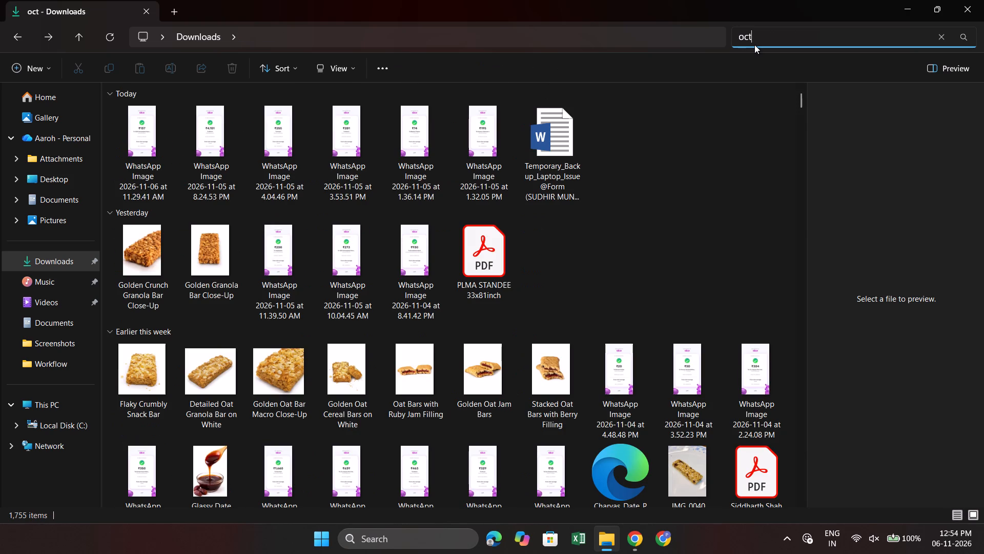
click(273, 127)
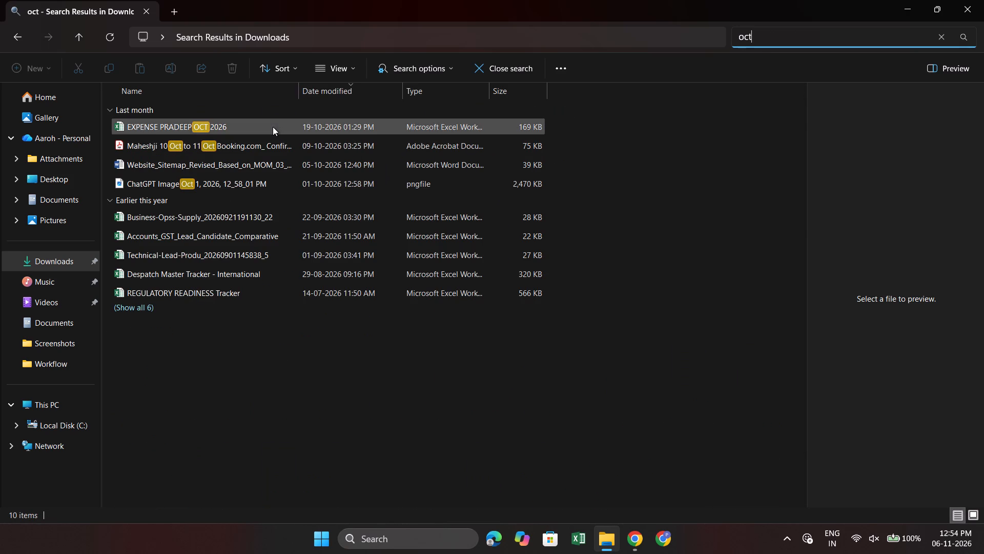
double_click(273, 127)
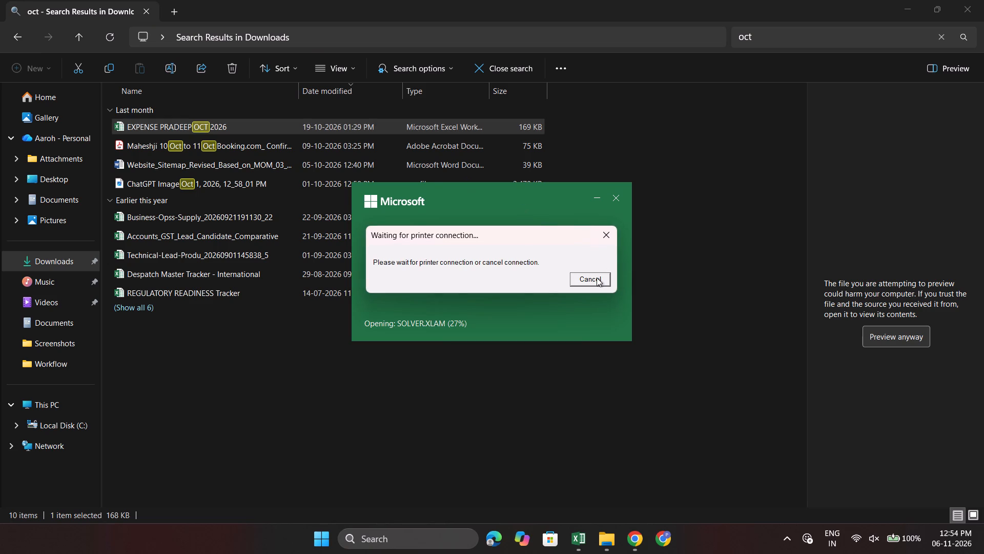
click(597, 278)
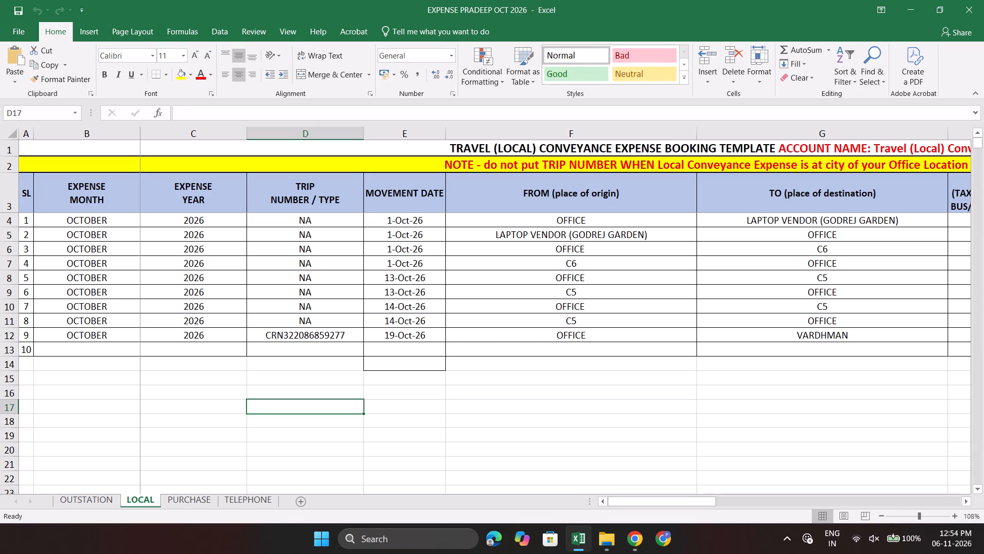
Examine the October local conveyance entries on the LOCAL sheet, from the trip details across to the amount column.
scroll(522, 263, left, 3)
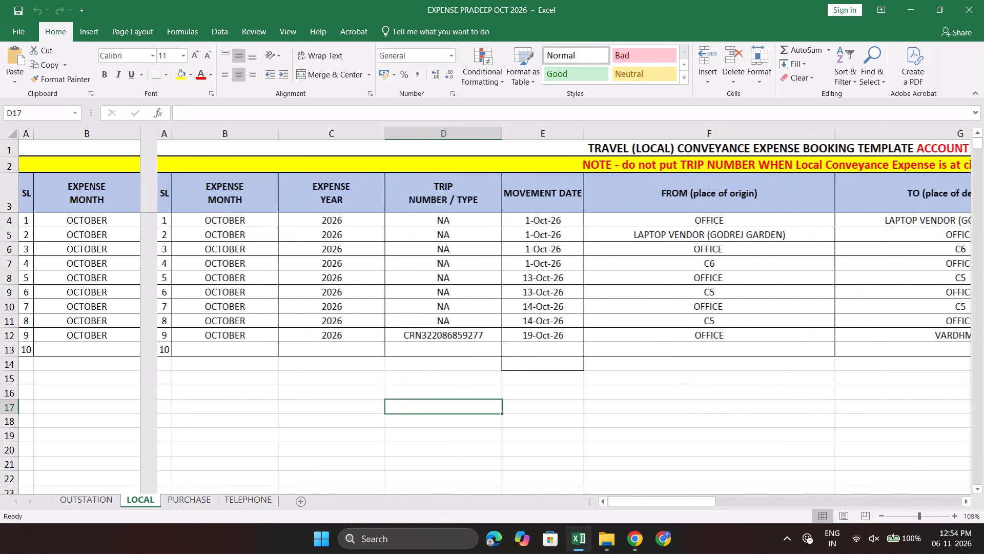
scroll(406, 303, left, 4)
scroll(406, 303, up, 1)
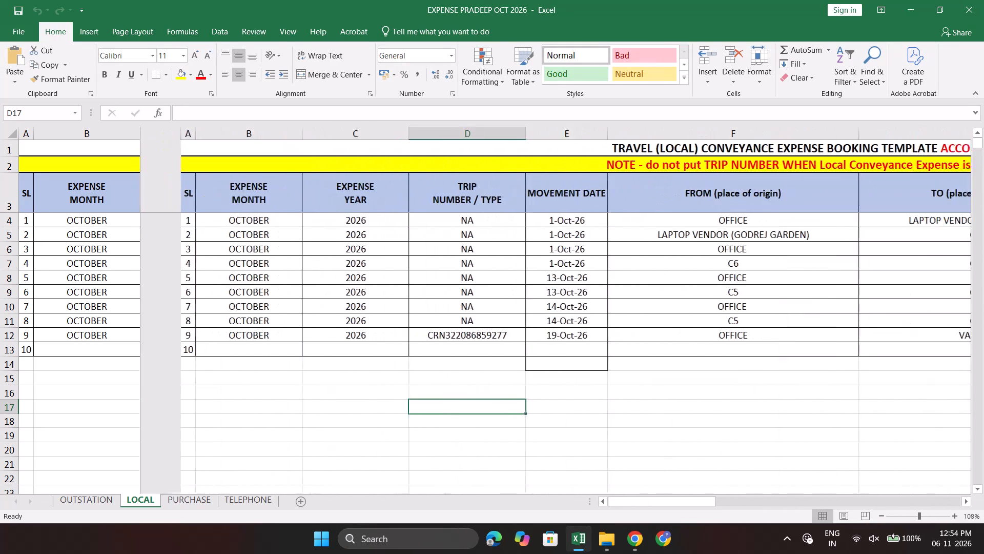
scroll(537, 382, left, 7)
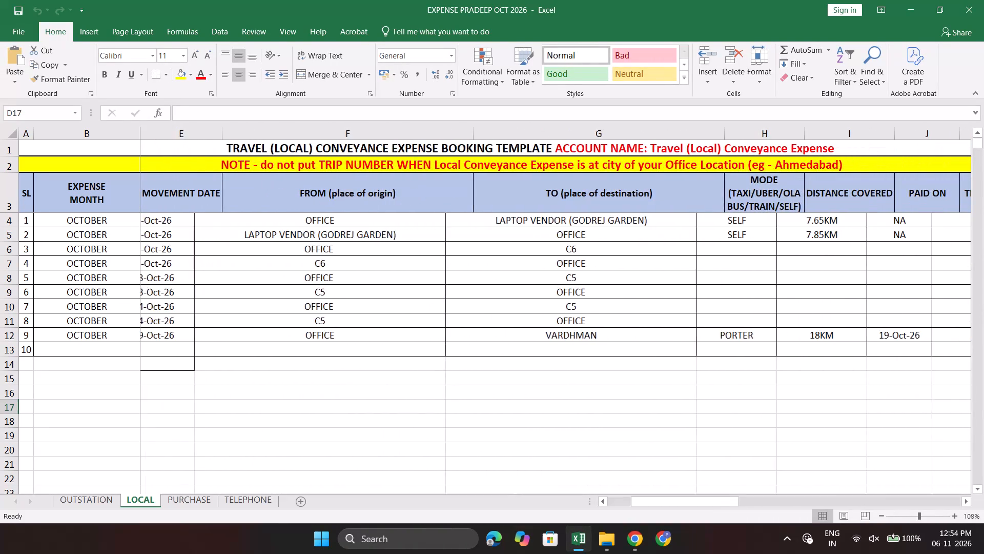
scroll(537, 382, left, 4)
scroll(537, 382, right, 1)
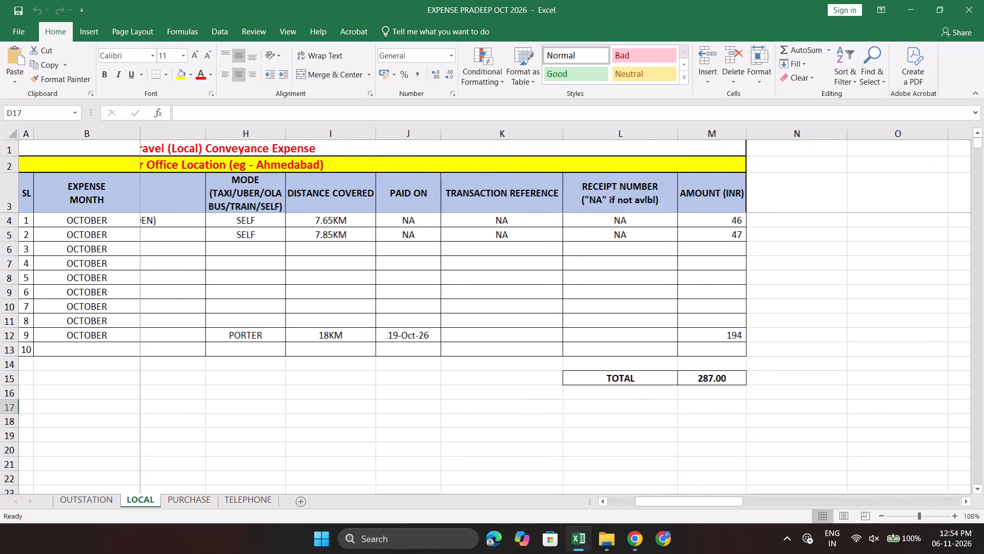
scroll(537, 382, right, 1)
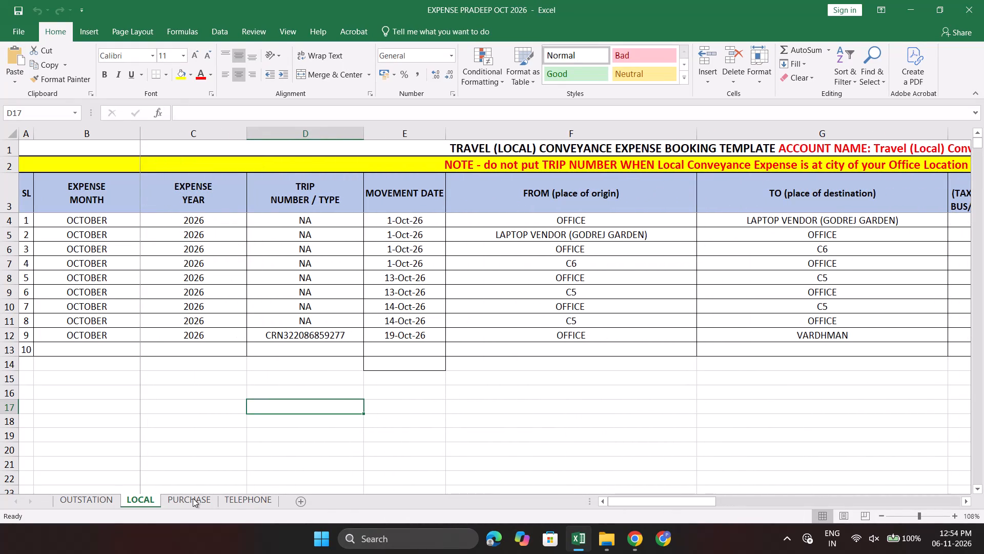
scroll(342, 373, left, 2)
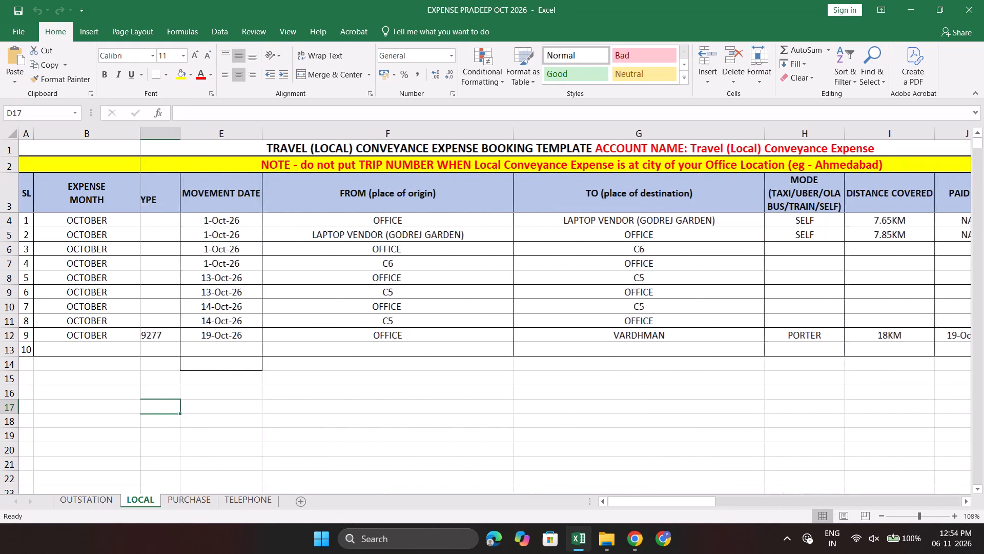
scroll(342, 373, left, 3)
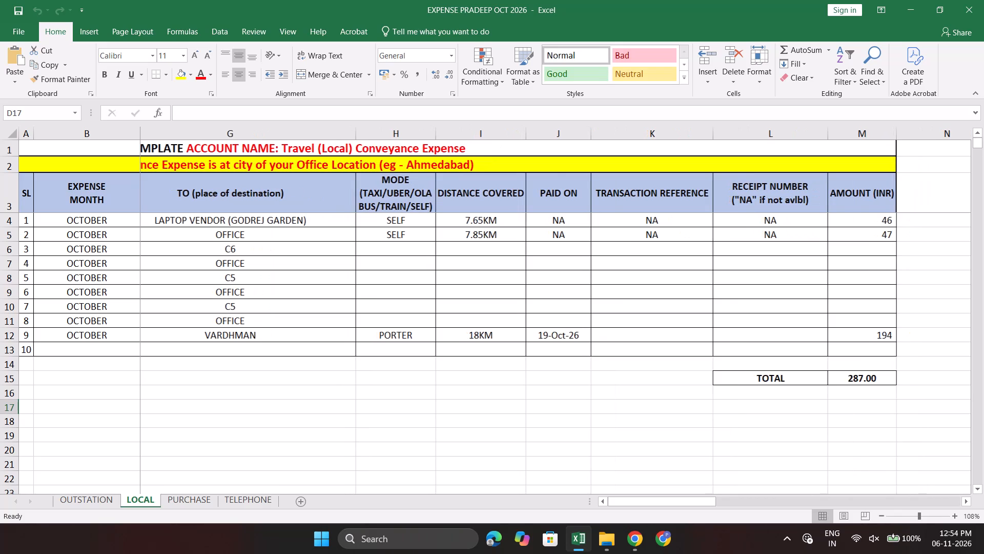
scroll(342, 373, right, 3)
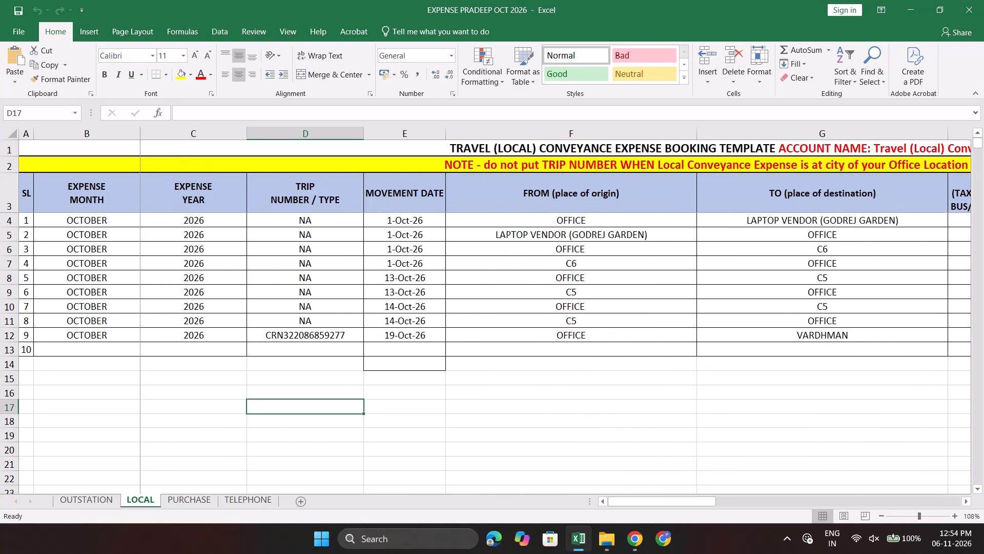
scroll(537, 410, left, 4)
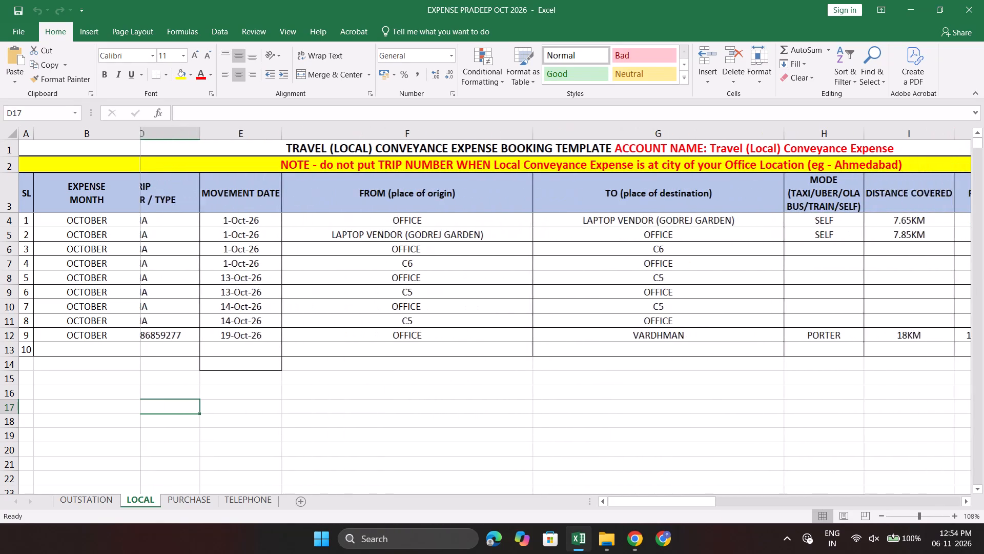
scroll(537, 410, left, 3)
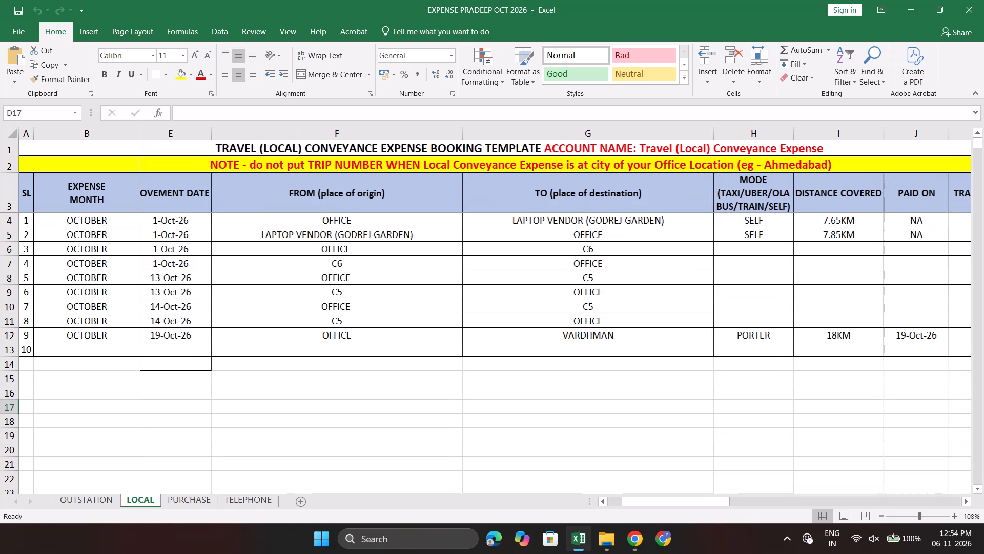
scroll(537, 410, left, 1)
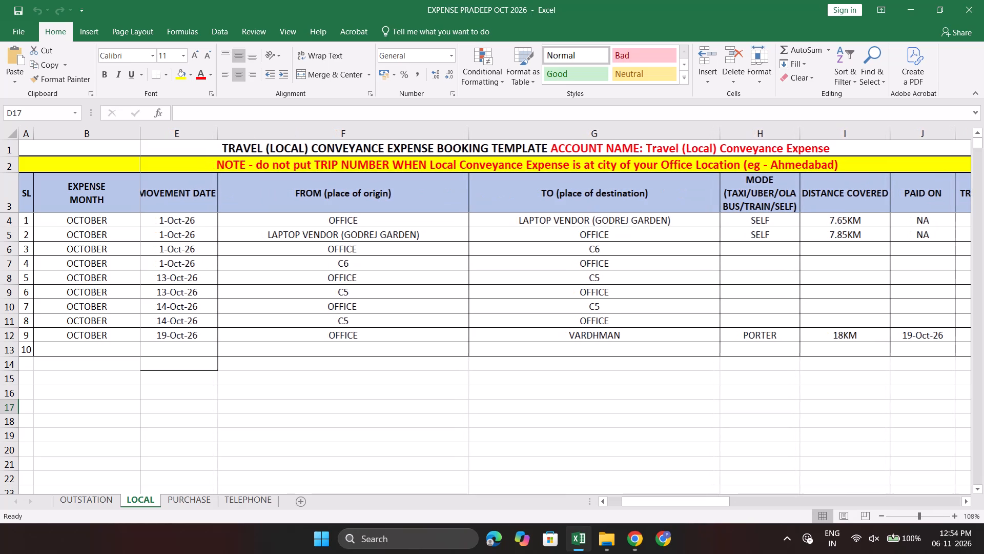
scroll(537, 410, left, 1)
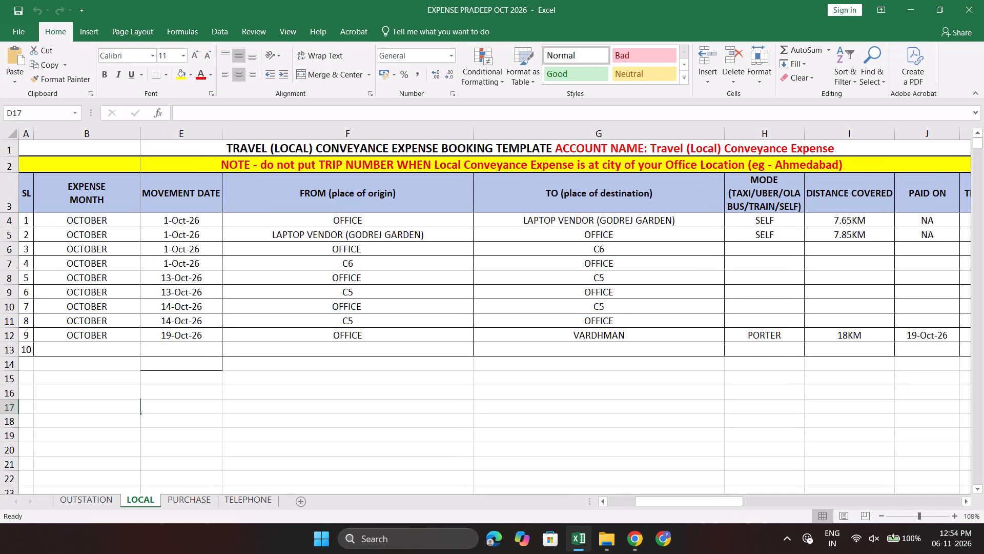
scroll(449, 398, left, 5)
scroll(449, 398, right, 1)
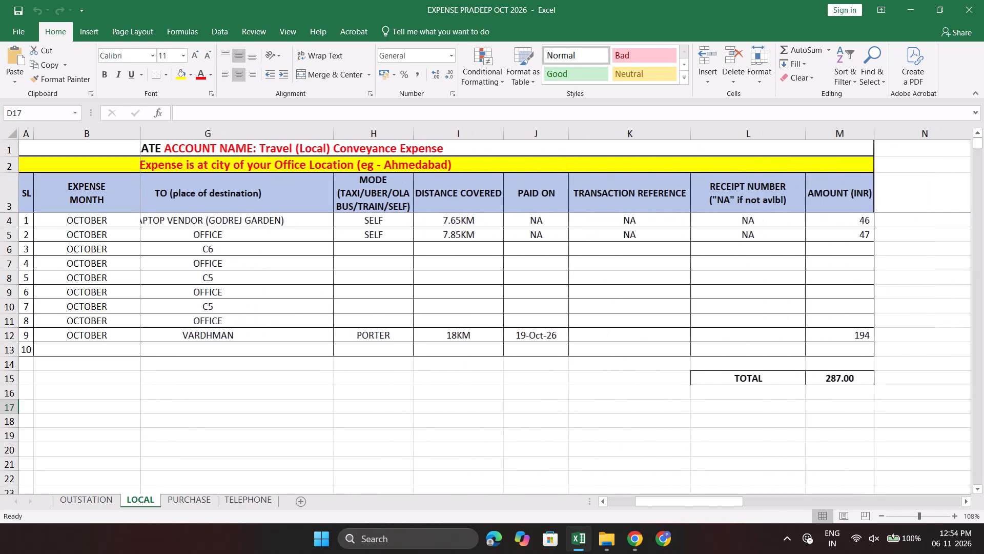
scroll(449, 398, right, 2)
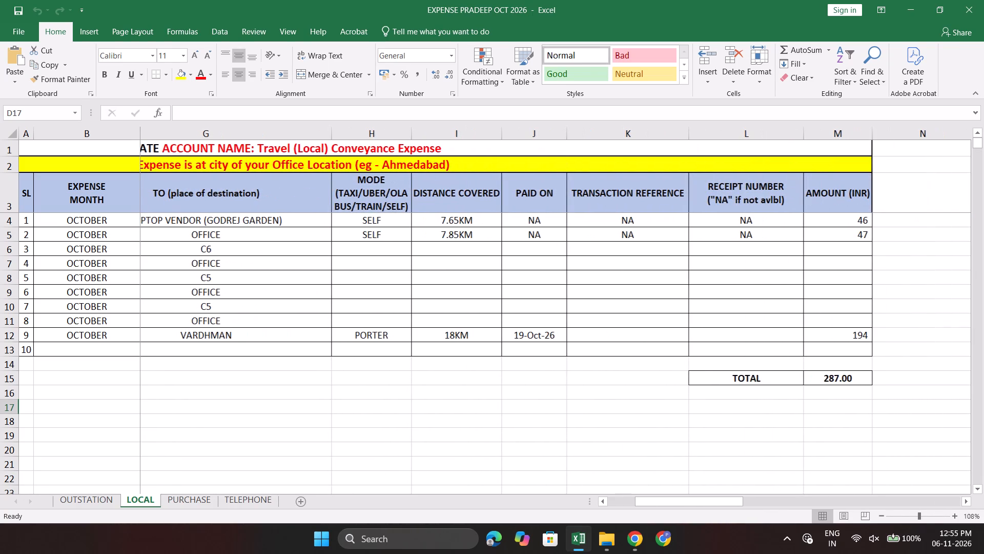
scroll(449, 398, right, 1)
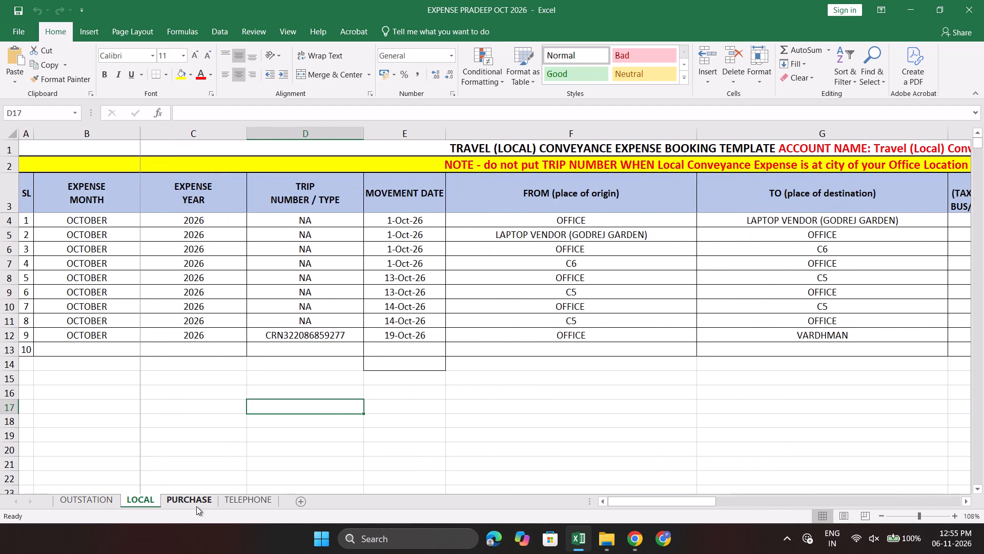
Examine the material purchase expense template on the PURCHASE sheet across all its columns.
click(196, 506)
scroll(479, 343, left, 5)
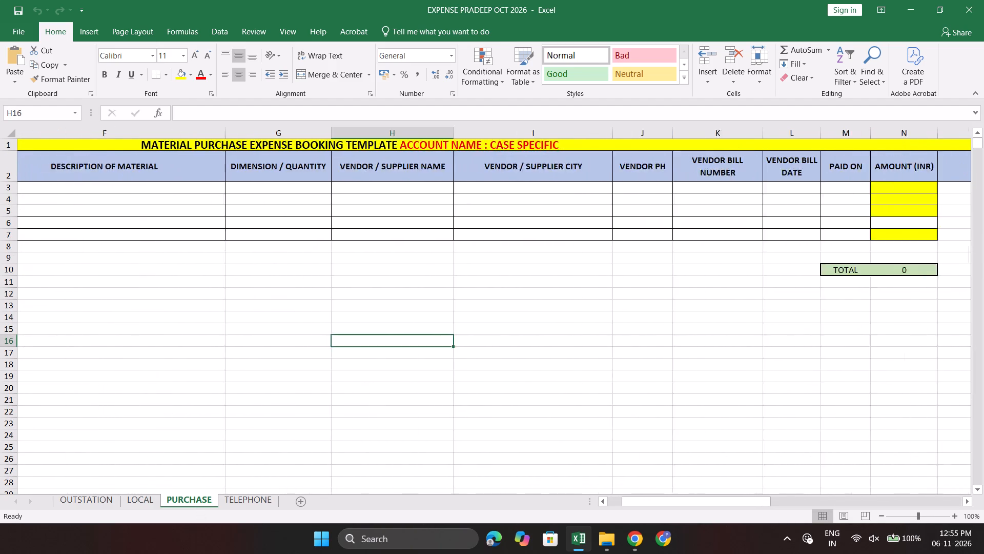
scroll(479, 343, left, 1)
scroll(479, 343, up, 1)
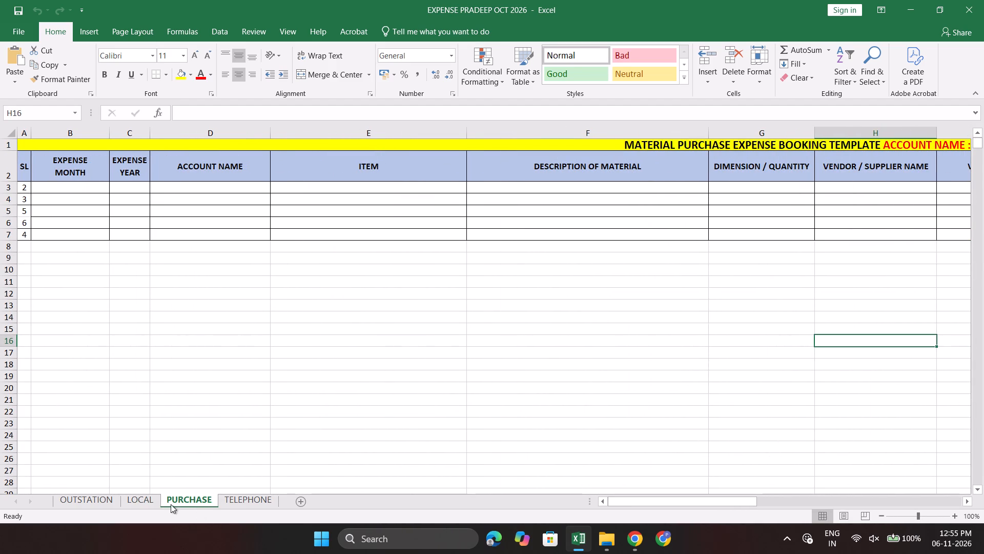
Return to the LOCAL sheet and recheck its conveyance entries, including mode, distance and payment columns.
click(142, 497)
scroll(548, 369, left, 3)
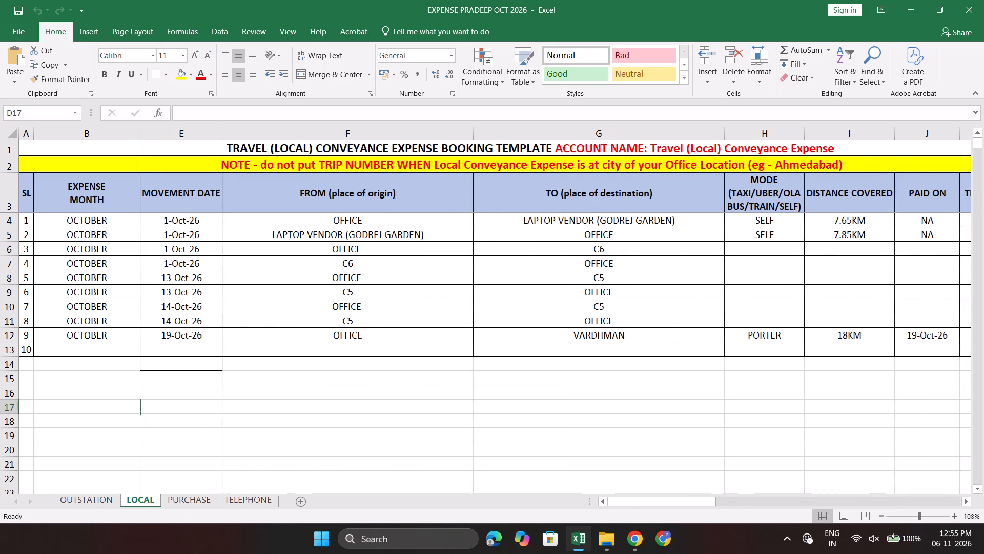
scroll(548, 369, left, 2)
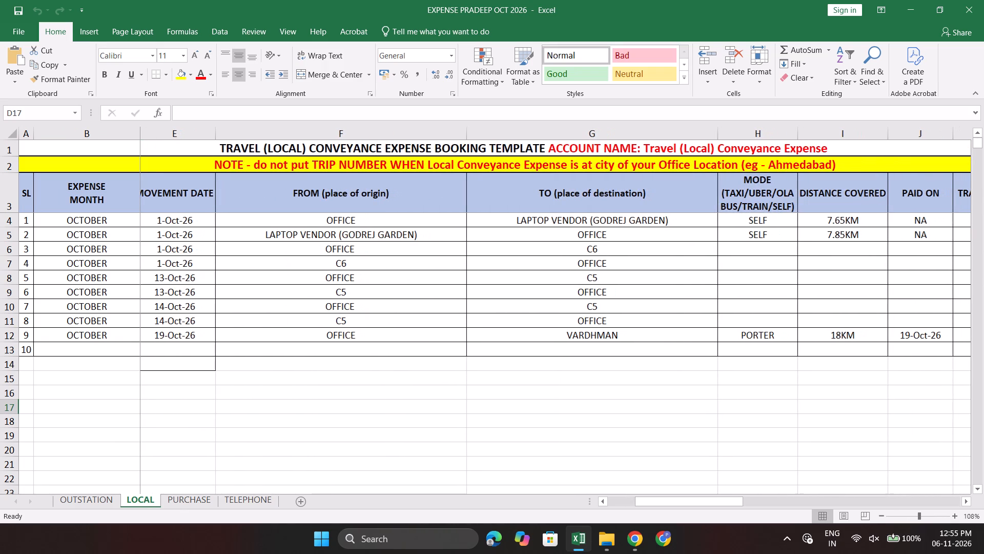
scroll(548, 369, left, 1)
scroll(341, 401, up, 2)
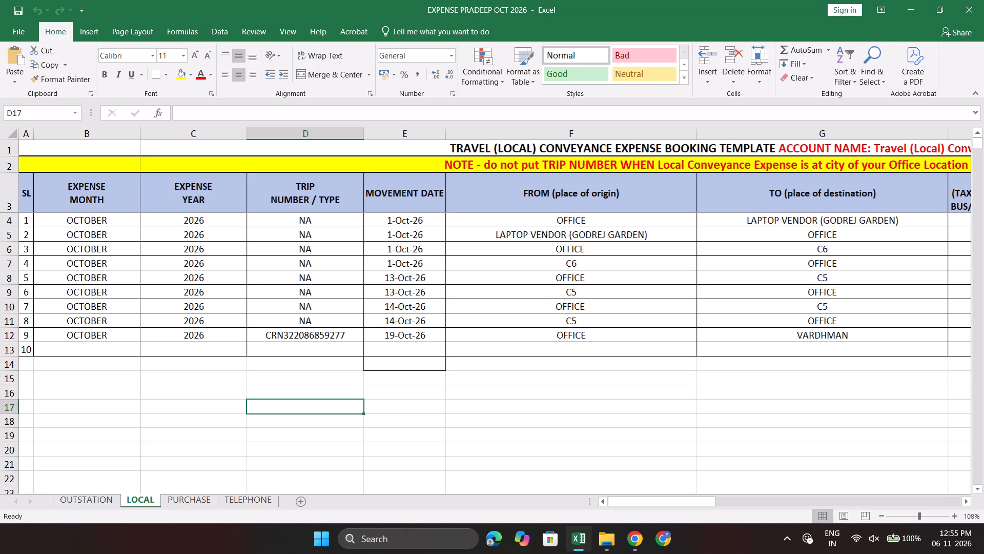
scroll(372, 359, right, 1)
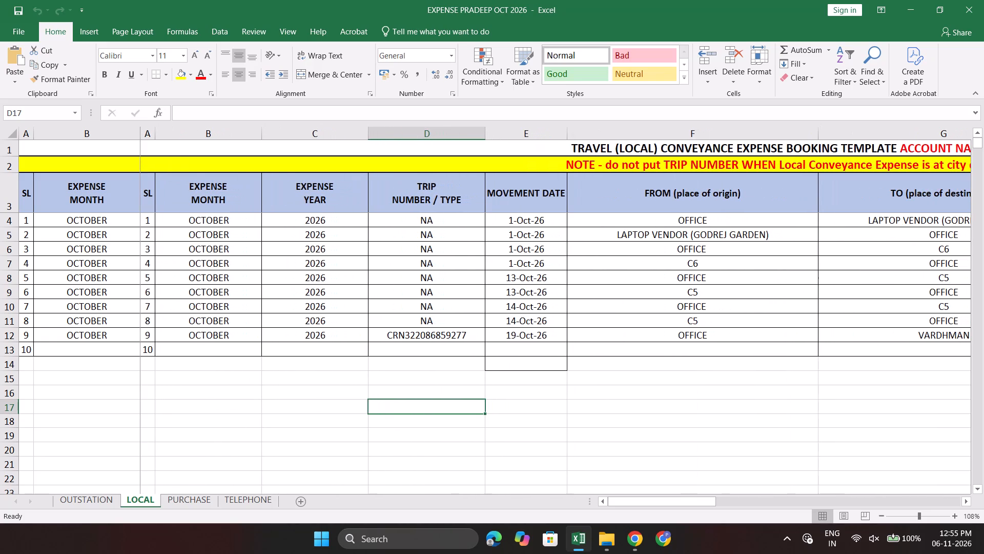
Select the empty trip number cell D13 in entry row 10 of the LOCAL sheet.
click(326, 349)
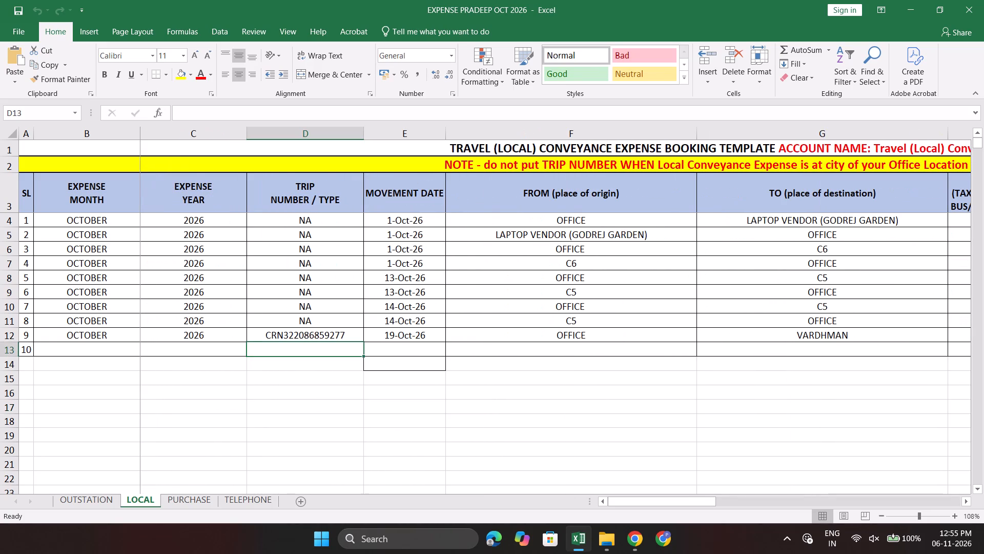
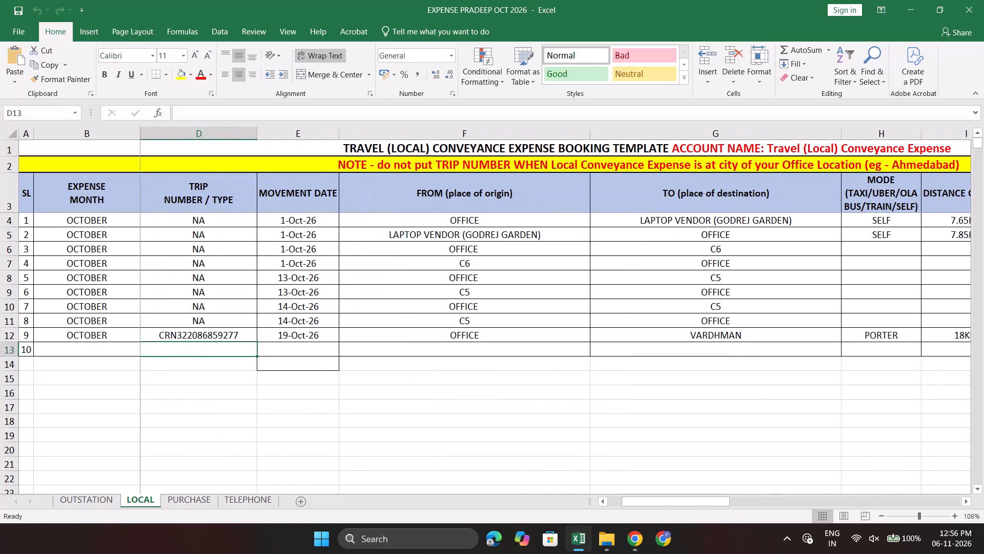
Insert five blank rows at row 13 of the LOCAL sheet, directly above entry number 10.
scroll(523, 337, right, 1)
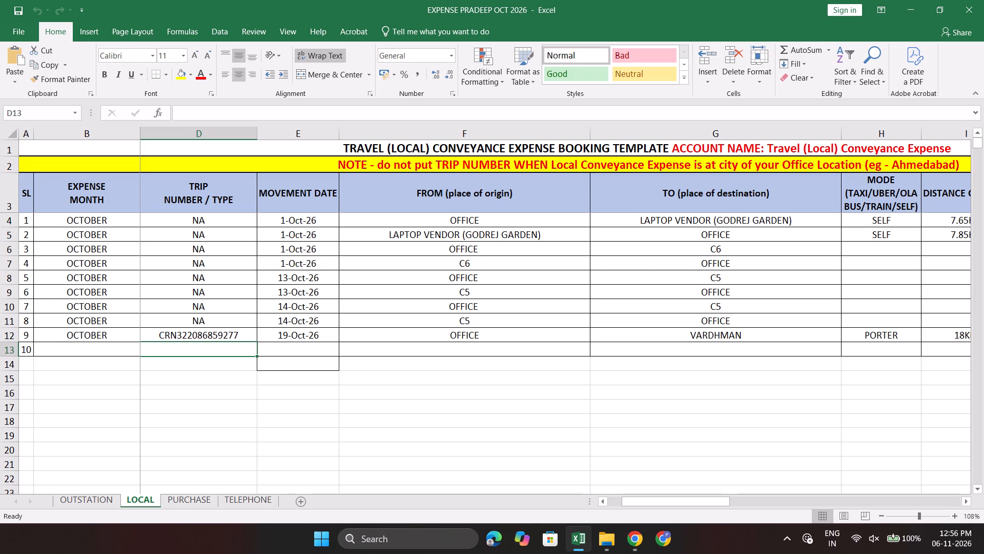
scroll(466, 345, left, 4)
scroll(466, 345, right, 1)
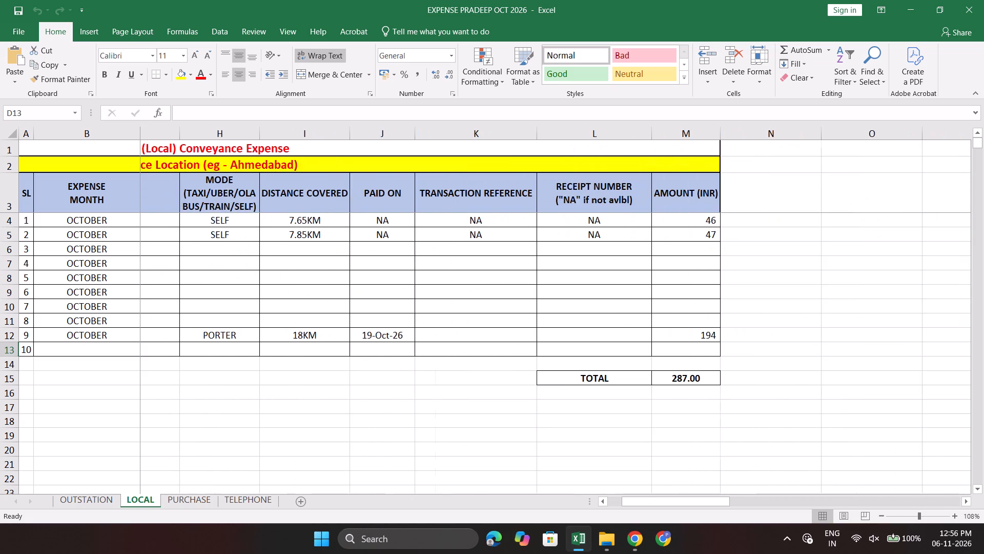
scroll(466, 345, right, 1)
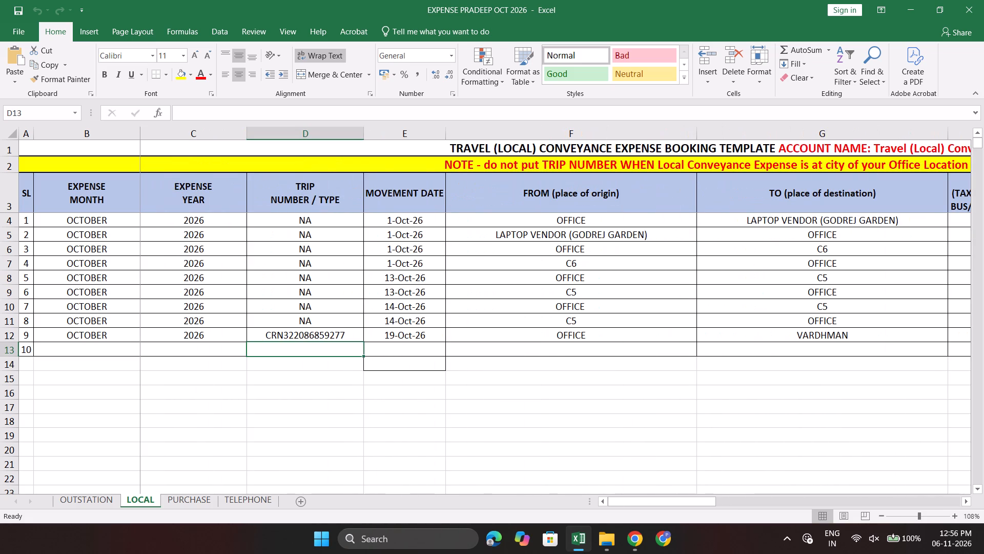
click(6, 351)
right_click(6, 351)
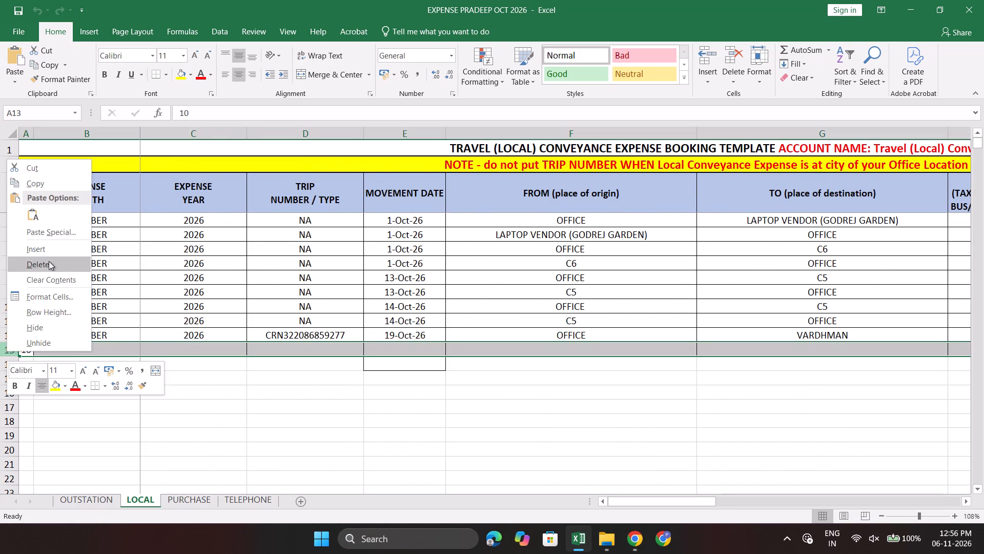
click(49, 254)
right_click(10, 353)
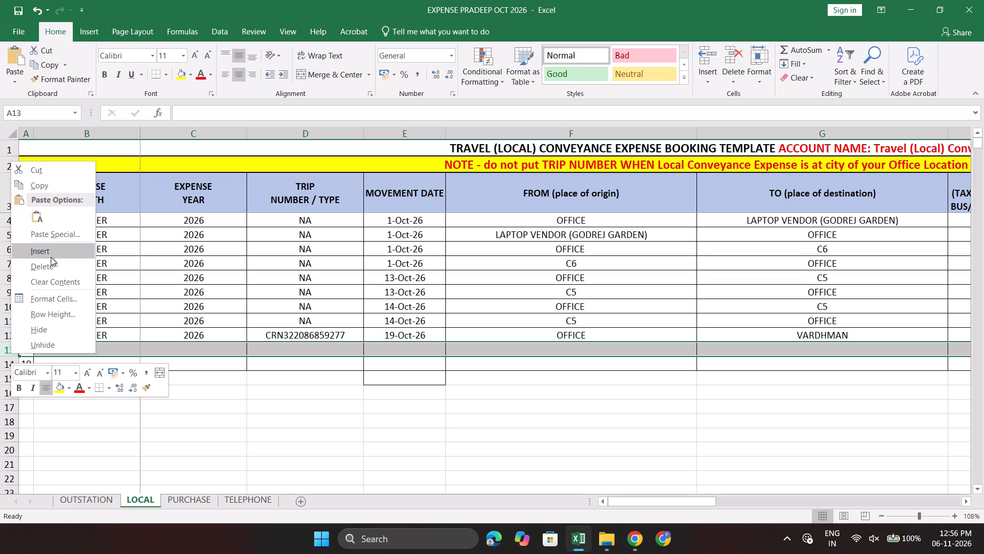
click(51, 256)
right_click(10, 352)
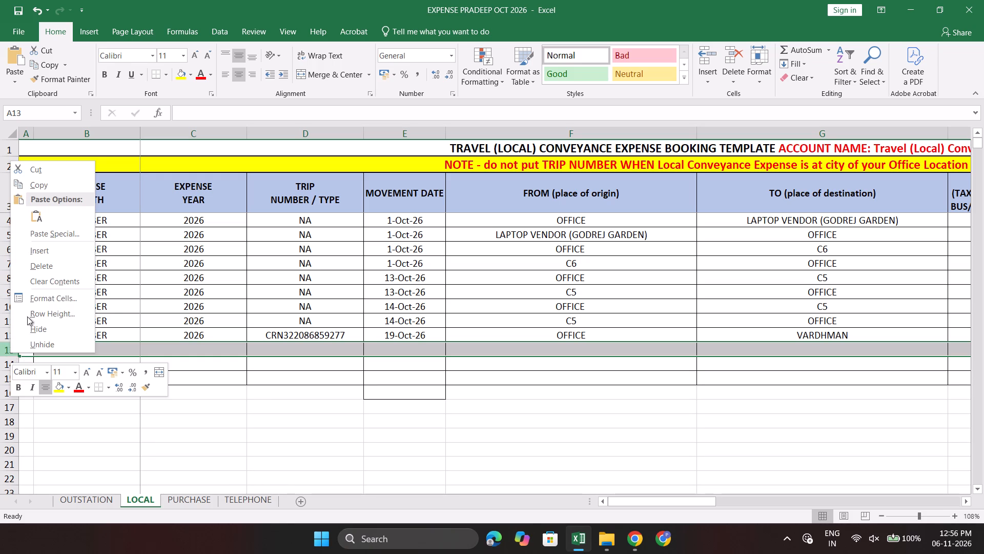
click(65, 251)
right_click(8, 352)
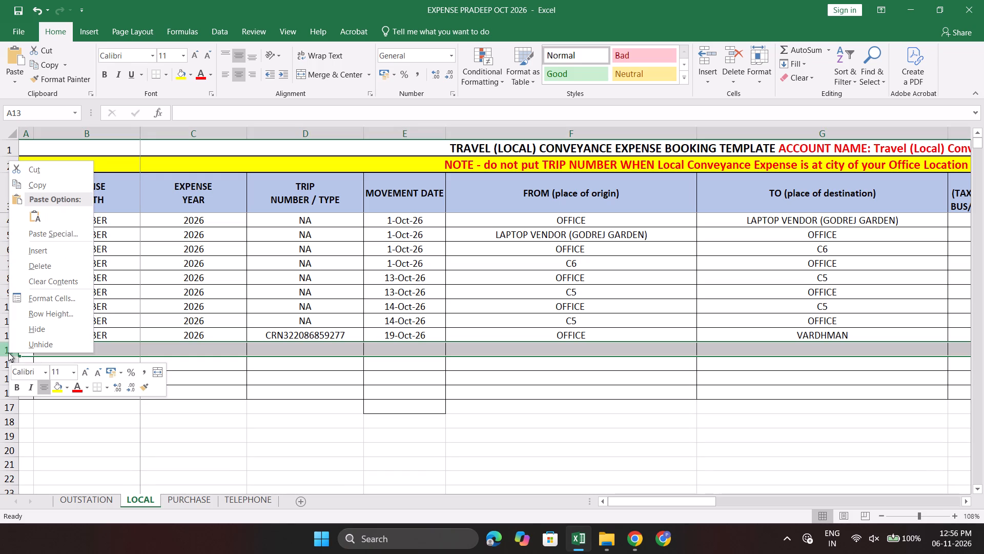
click(50, 248)
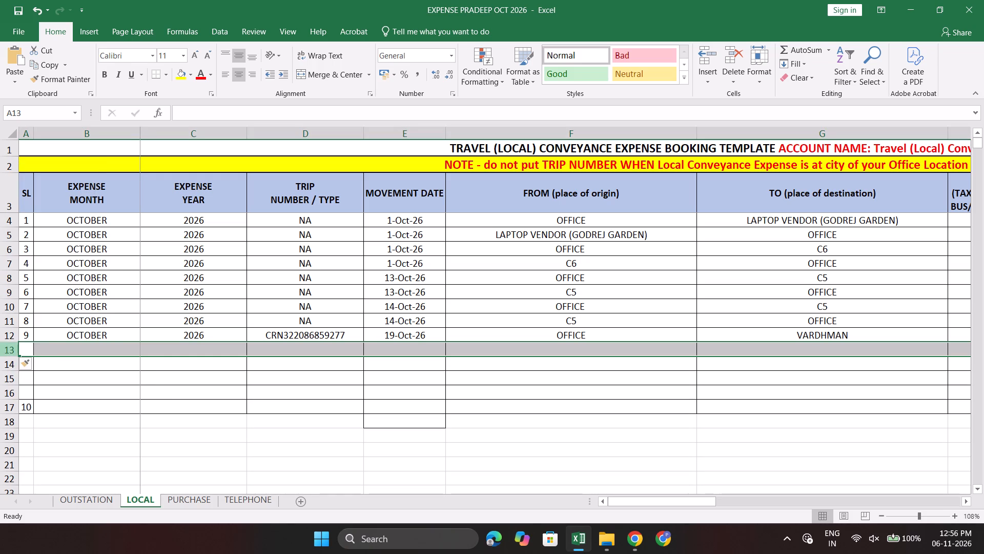
right_click(15, 353)
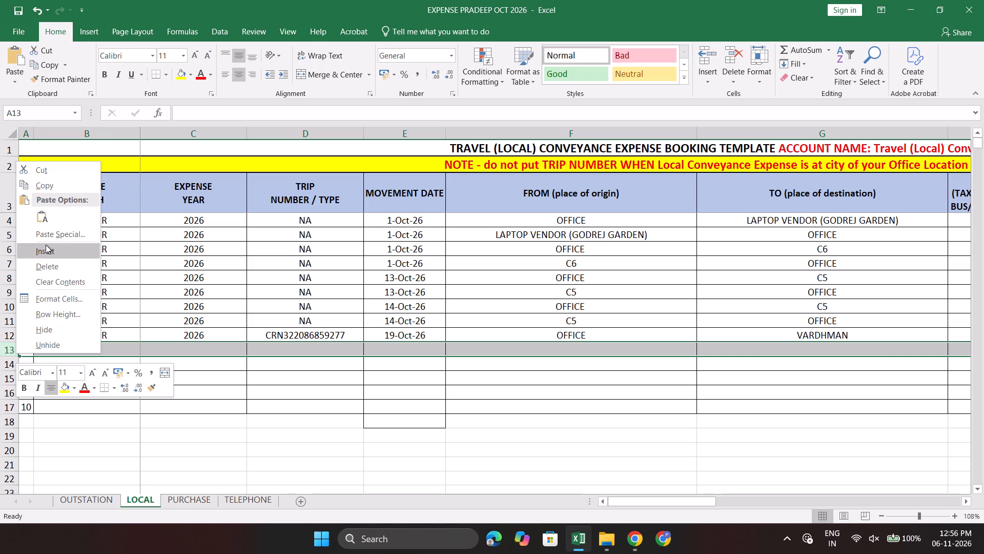
click(46, 248)
Enter the trip in row 13 with "office" as the place of origin and C5 as the destination.
click(254, 356)
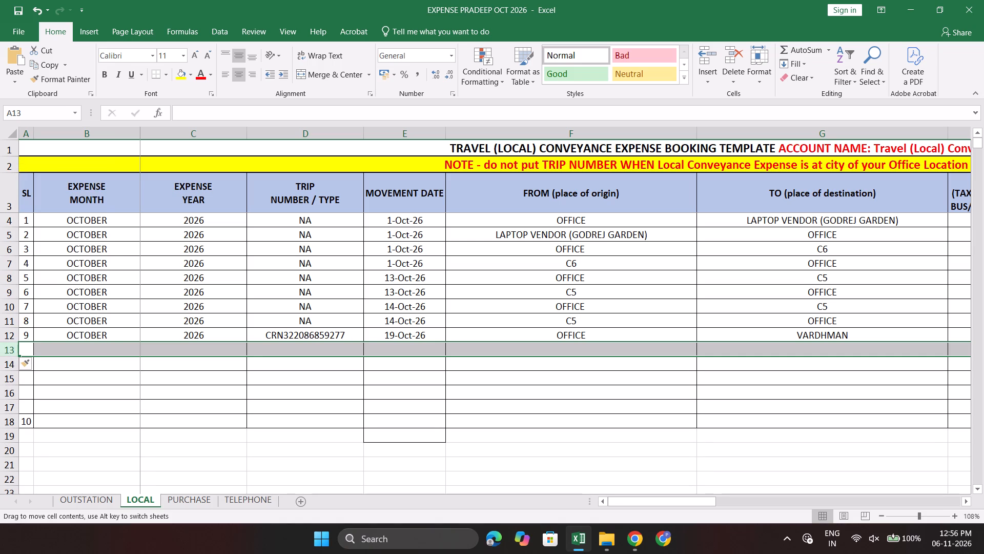
scroll(254, 356, left, 1)
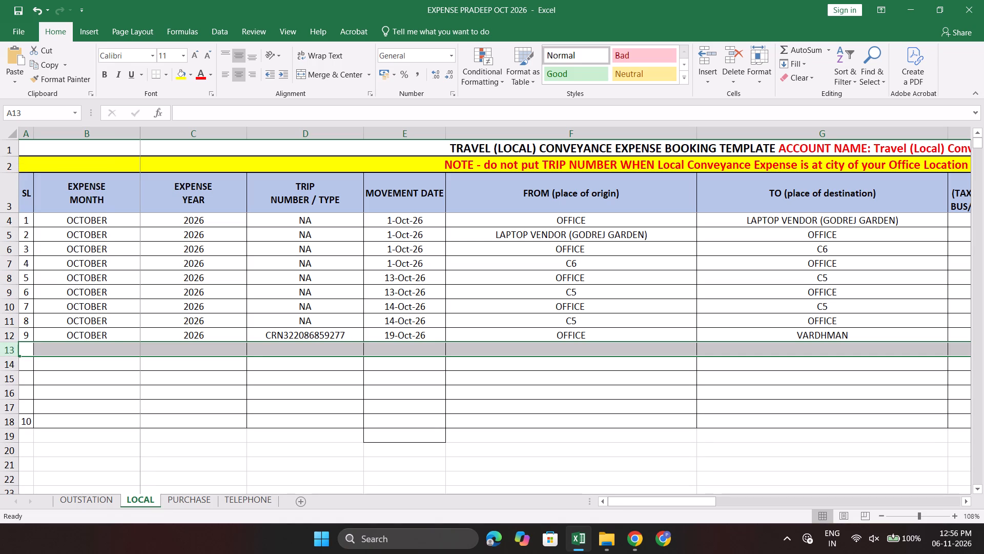
click(542, 354)
click(554, 353)
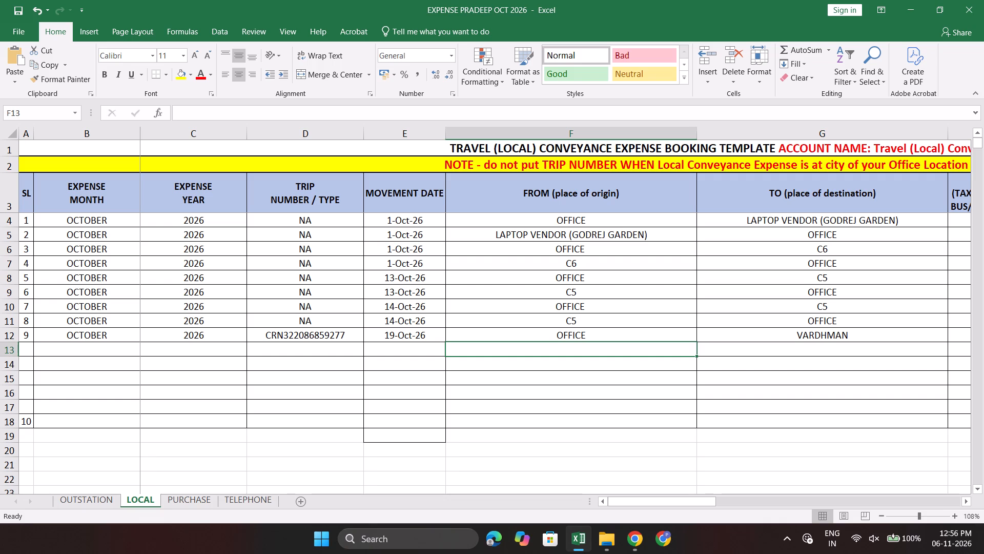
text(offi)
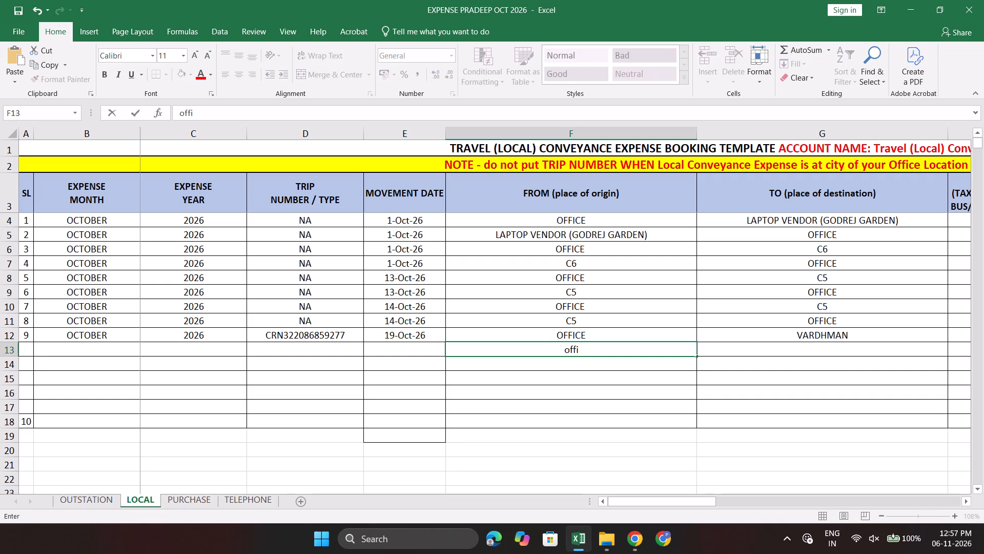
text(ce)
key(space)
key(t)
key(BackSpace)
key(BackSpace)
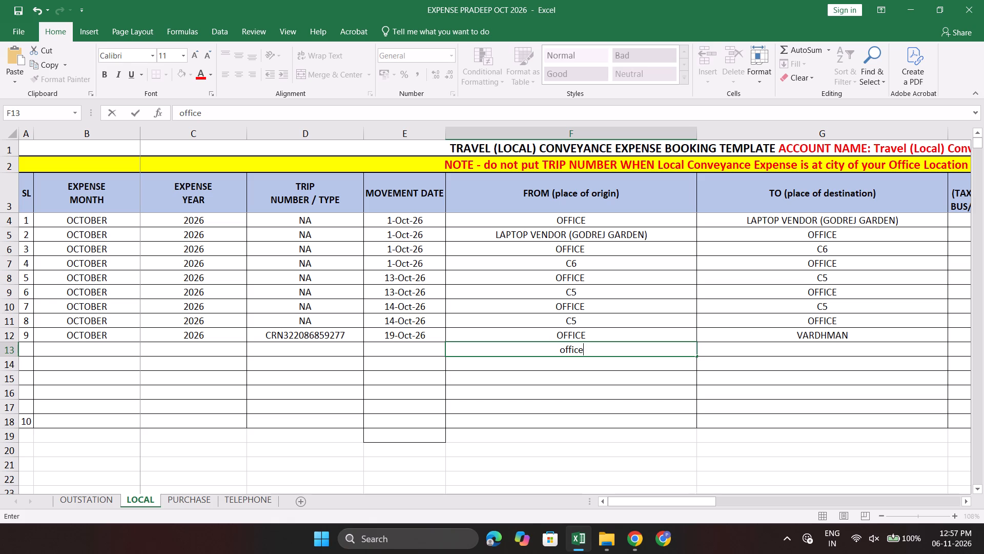
click(799, 347)
click(791, 351)
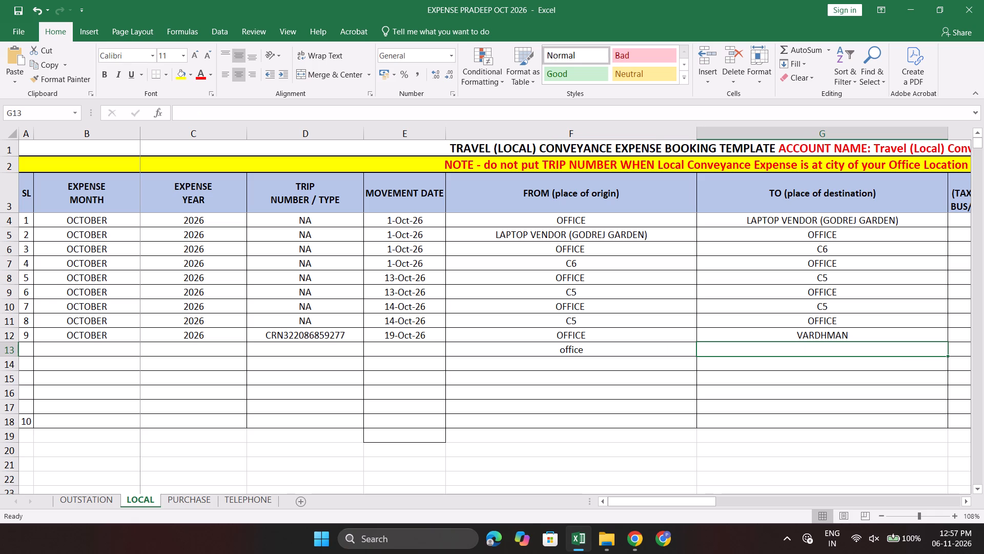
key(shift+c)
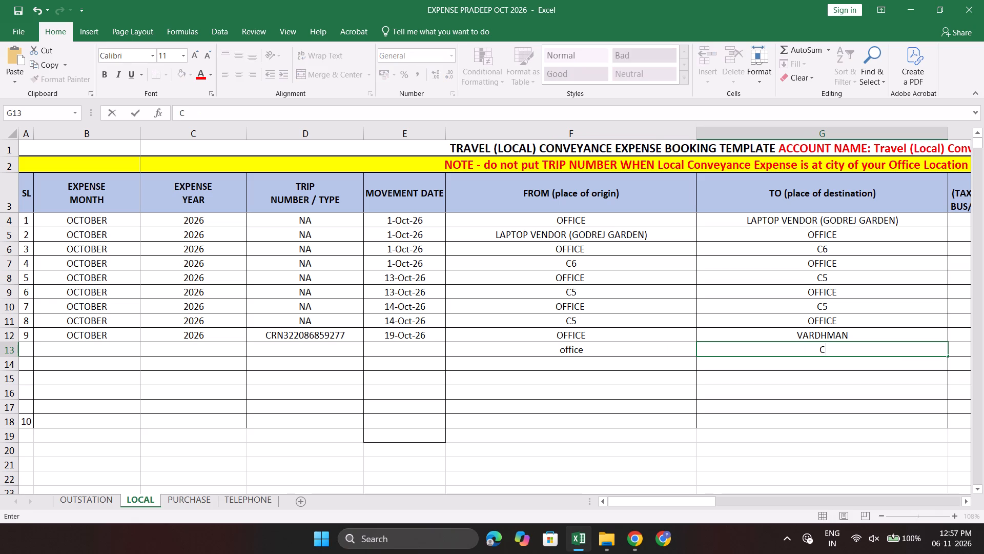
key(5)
key(Return)
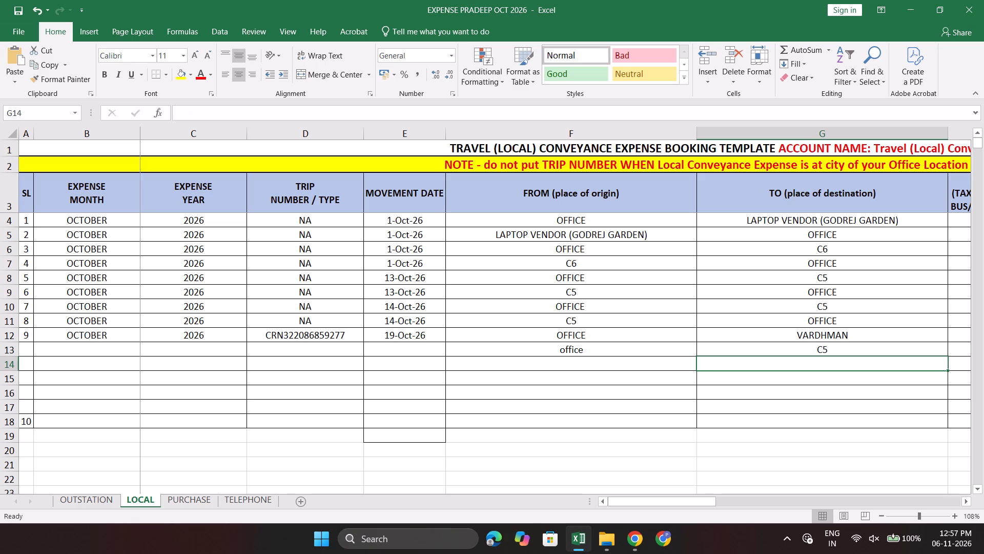
Enter the return trip in row 14 with C5 as the place of origin and OFFICE as the destination.
key(Left)
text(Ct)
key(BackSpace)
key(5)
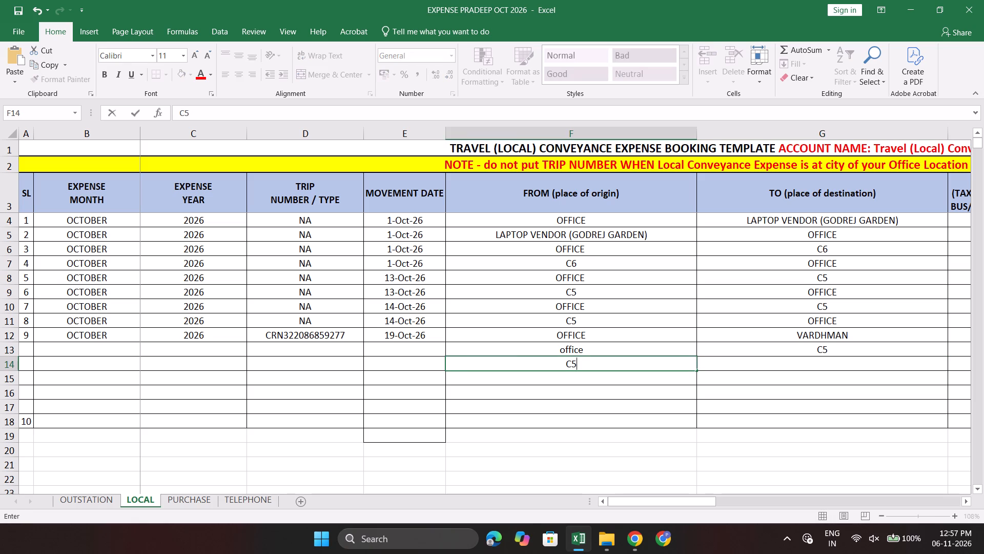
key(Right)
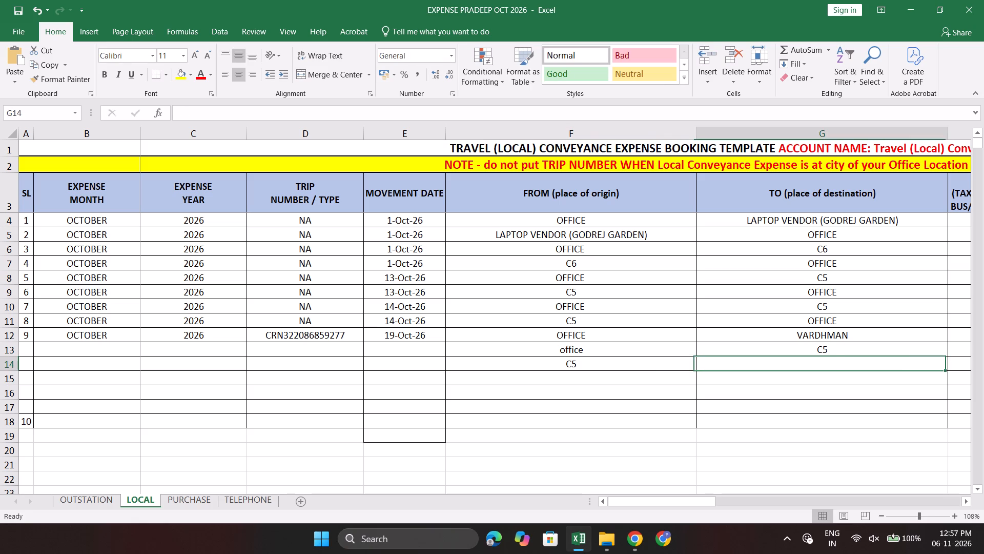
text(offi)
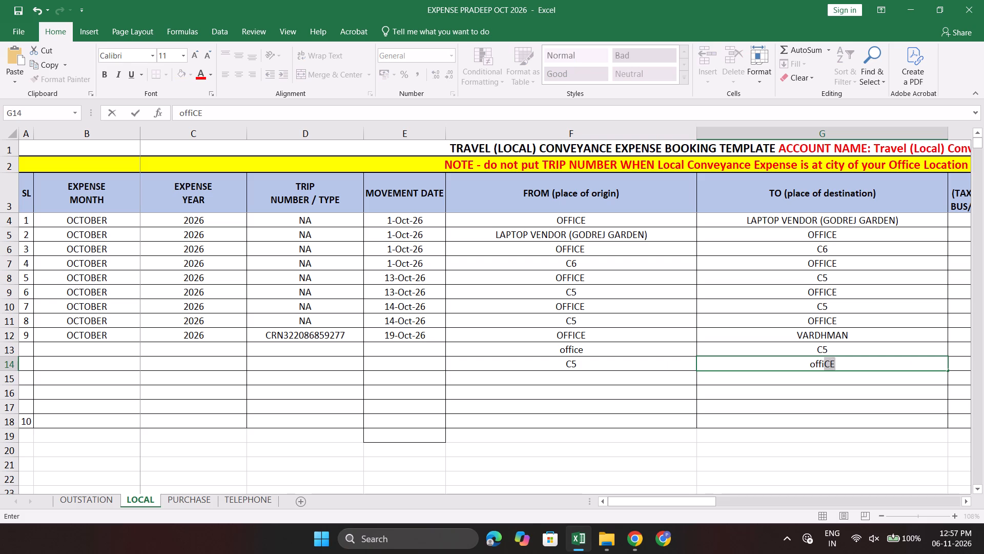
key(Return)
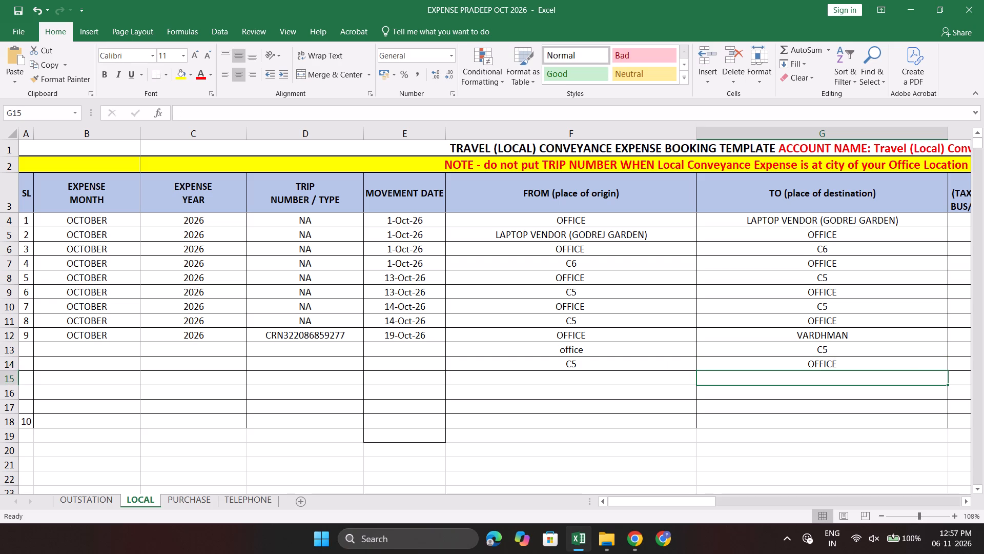
click(523, 384)
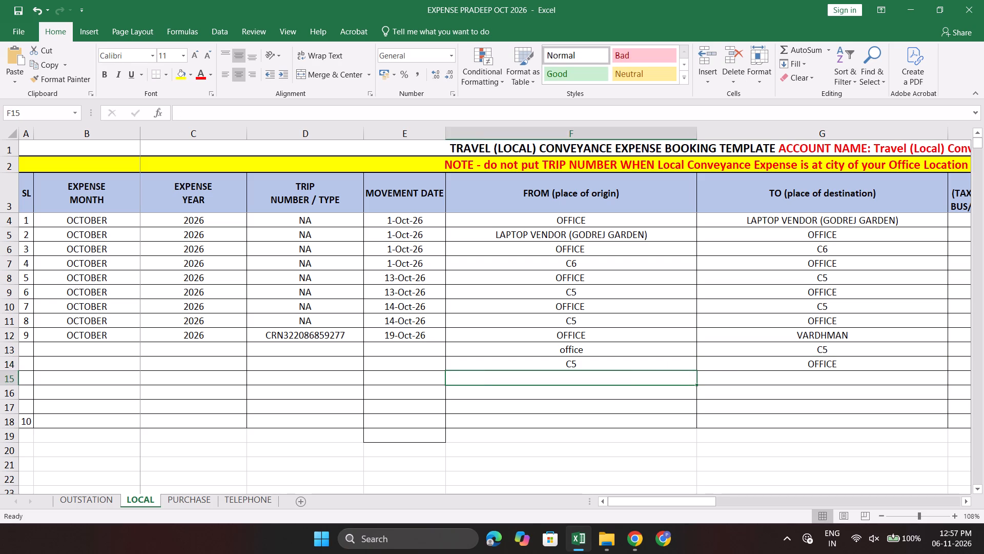
Copy the movement date from row 12 into E13 and change it to 20-10-2026.
click(393, 352)
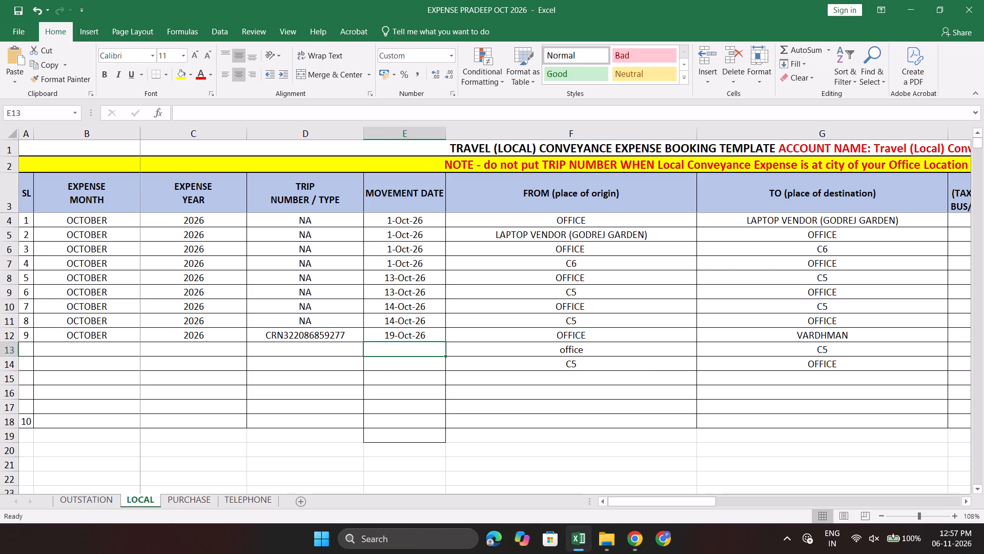
click(415, 333)
key(ctrl+c)
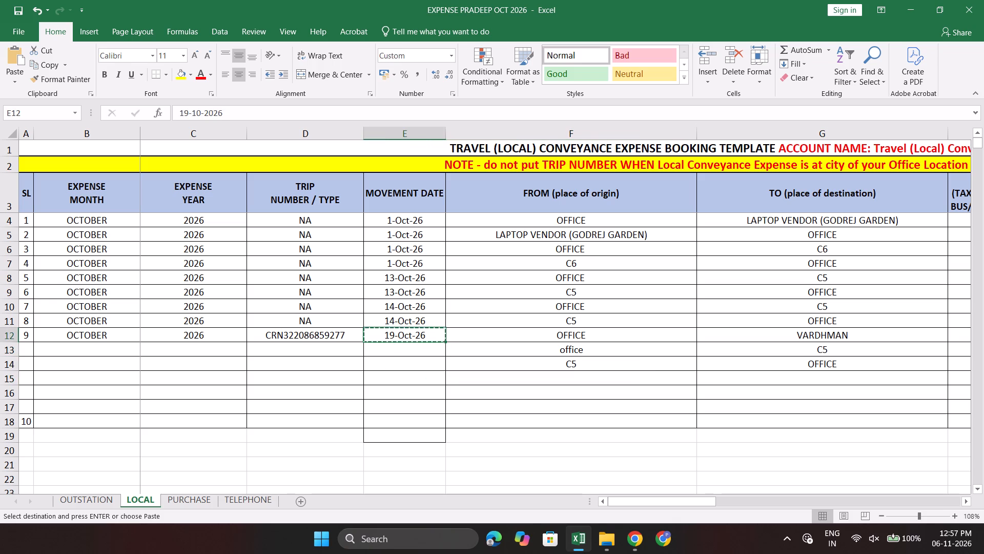
key(Down)
key(ctrl+v)
double_click(397, 343)
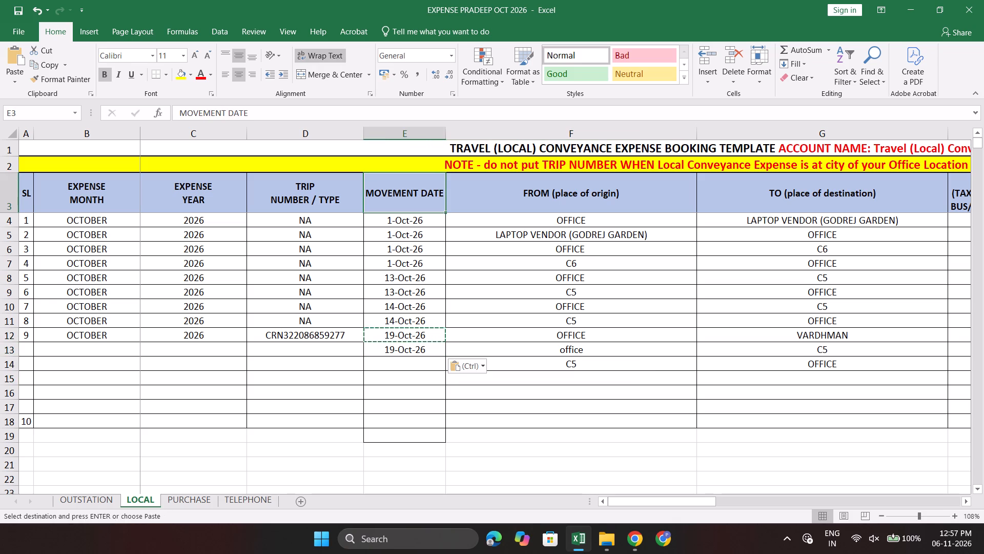
double_click(395, 350)
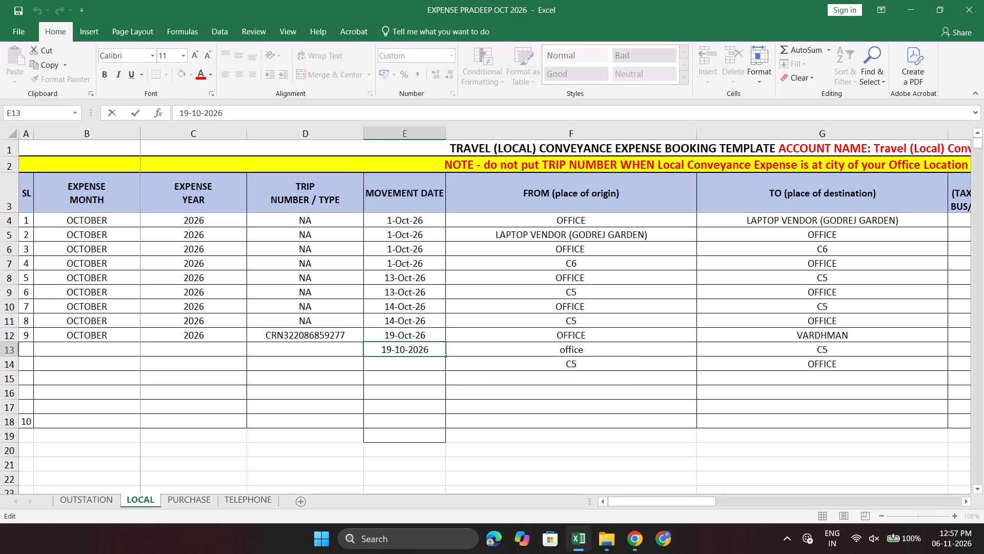
click(391, 351)
key(BackSpace)
key(BackSpace)
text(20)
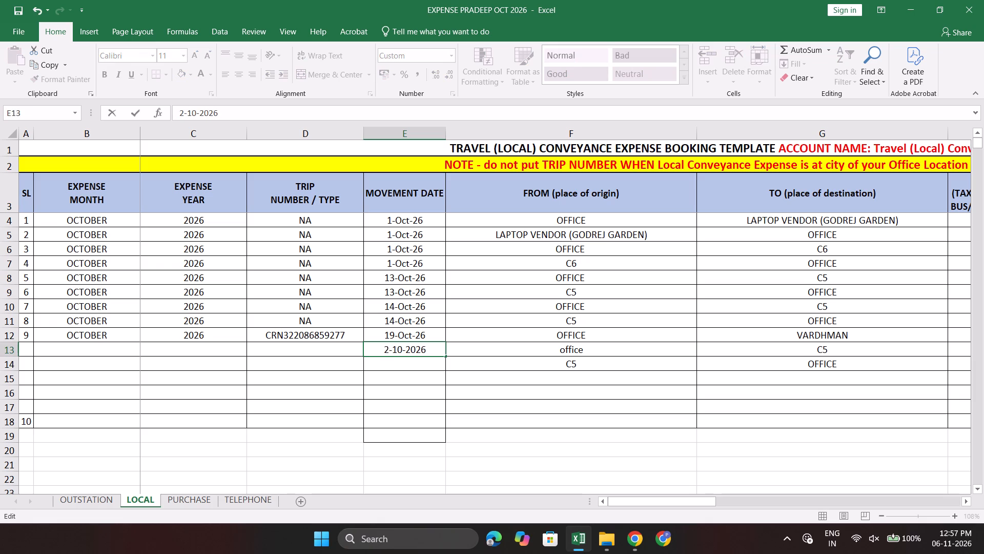
click(425, 364)
Copy the movement date from E13 into E14 for the return trip.
key(Up)
key(ctrl+c)
key(Down)
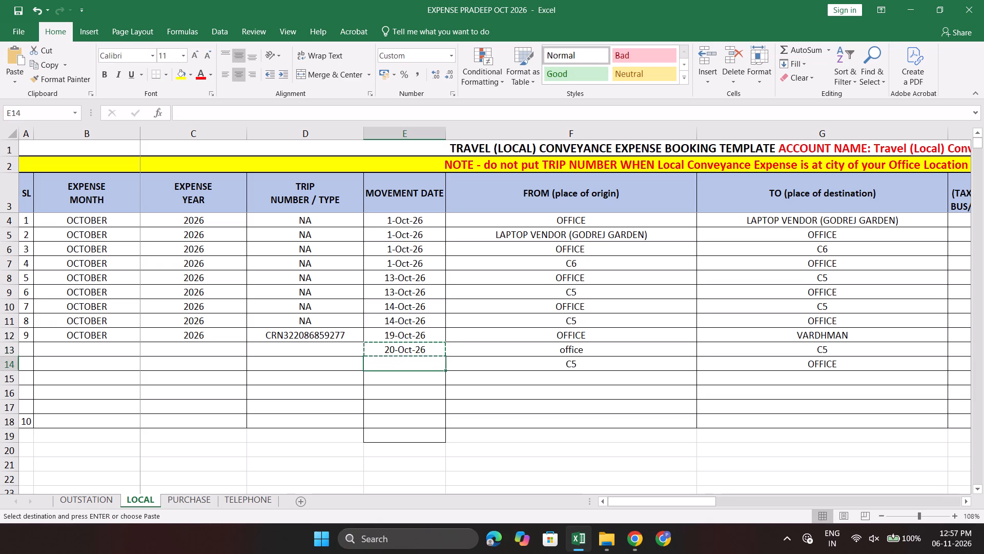
key(ctrl+v)
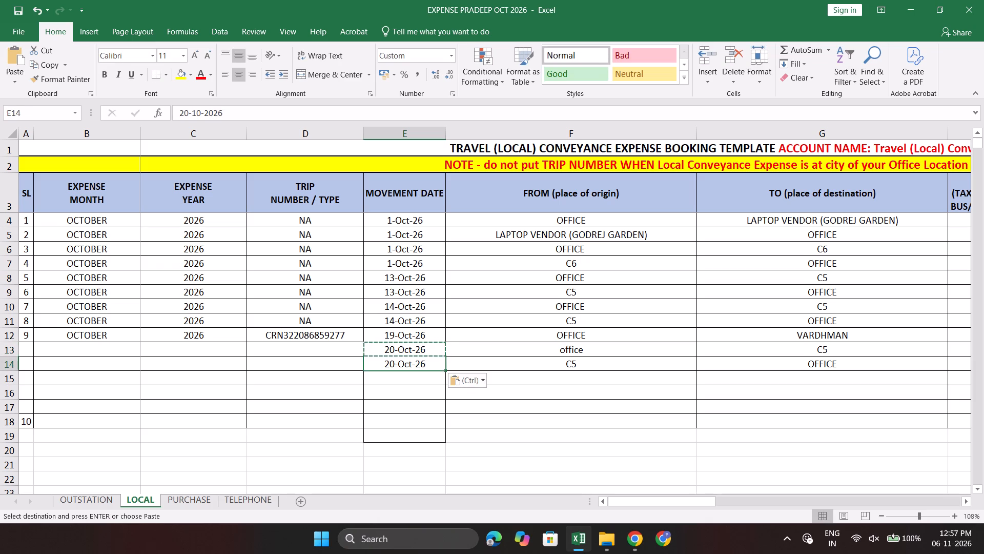
Copy the expense month, year and trip type (OCTOBER, 2026, NA) from row 11 into row 13.
click(91, 323)
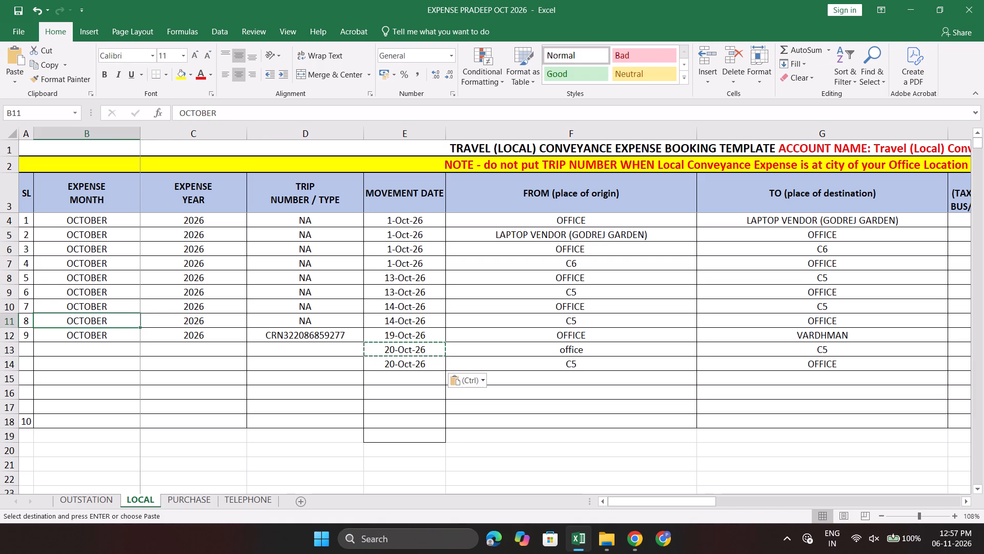
key(shift+Right)
key(shift+Right)
key(ctrl+c)
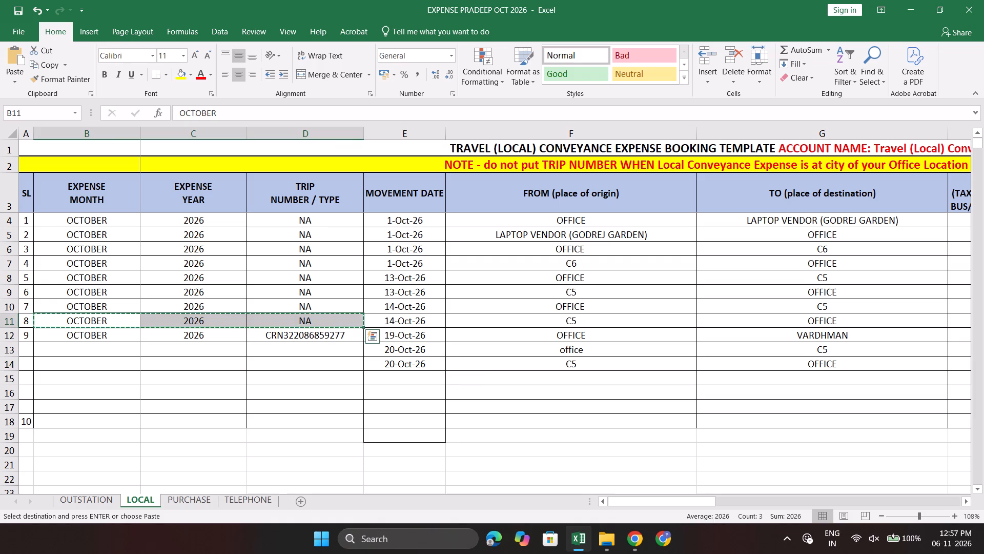
click(77, 355)
key(ctrl+v)
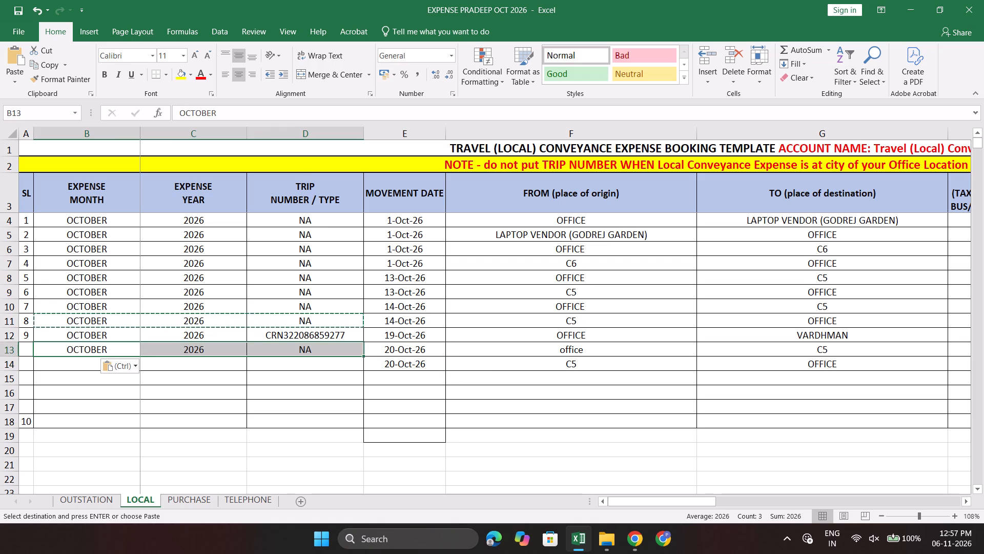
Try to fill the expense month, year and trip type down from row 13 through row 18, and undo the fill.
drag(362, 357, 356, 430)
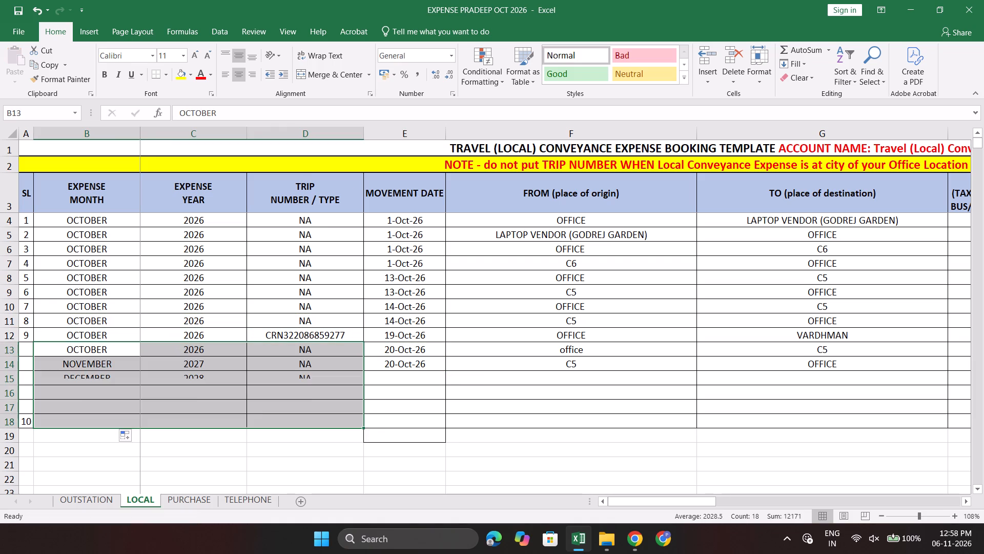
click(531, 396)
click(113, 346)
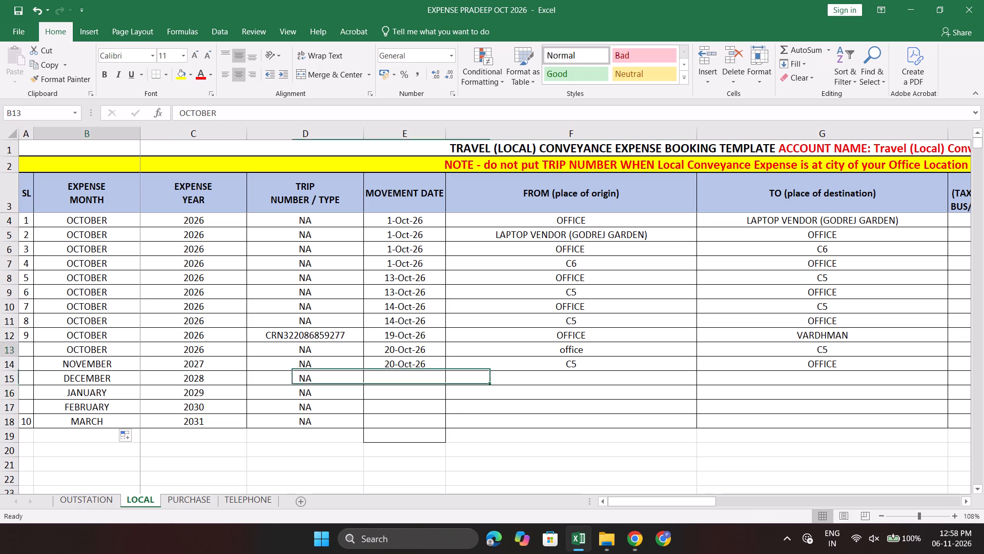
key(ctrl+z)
Copy the expense month, year and trip type (OCTOBER, 2026, NA) from row 13 into rows 14 to 18.
click(99, 346)
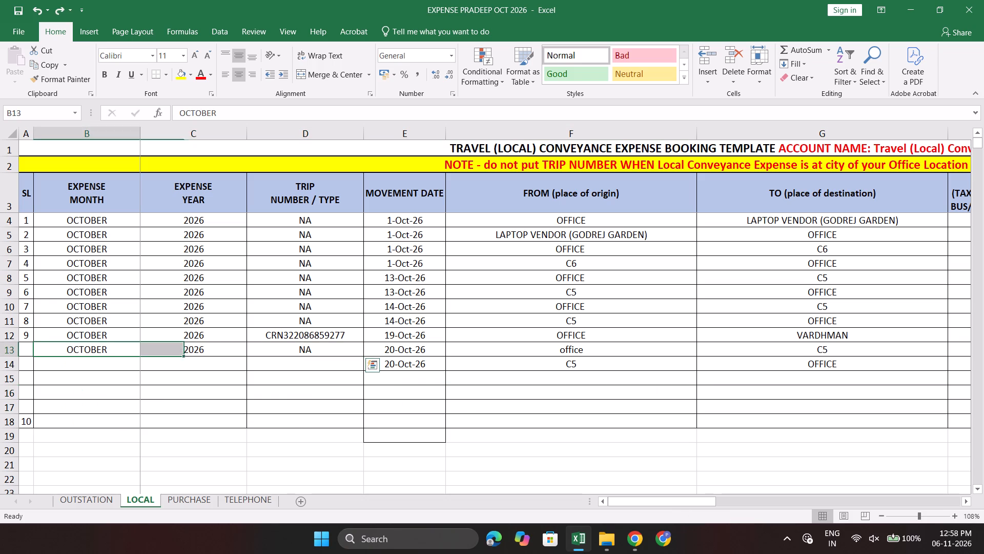
key(shift+Right)
key(shift+Right)
key(ctrl+c)
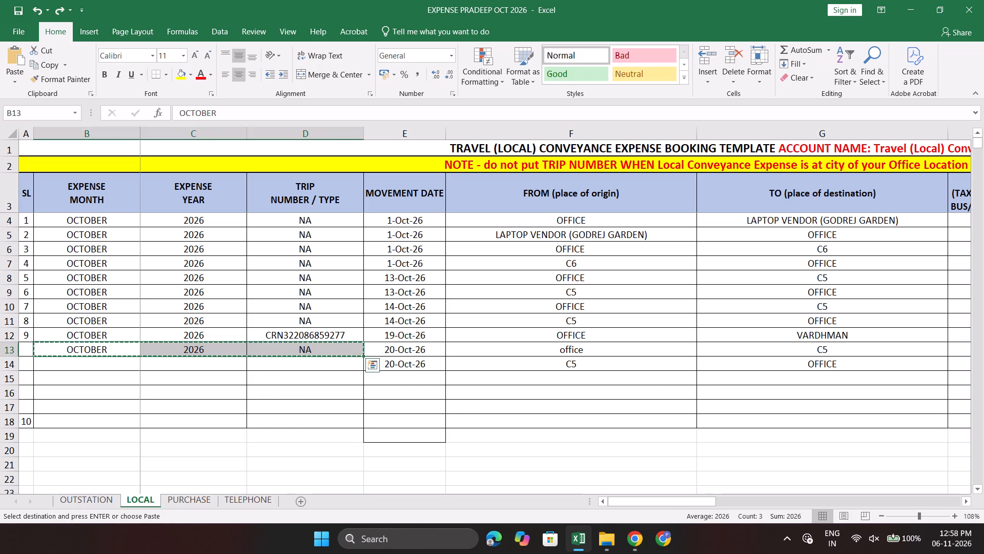
click(86, 362)
key(shift+Right)
key(shift+Right)
key(shift+Down)
key(shift+Down)
key(shift+Down)
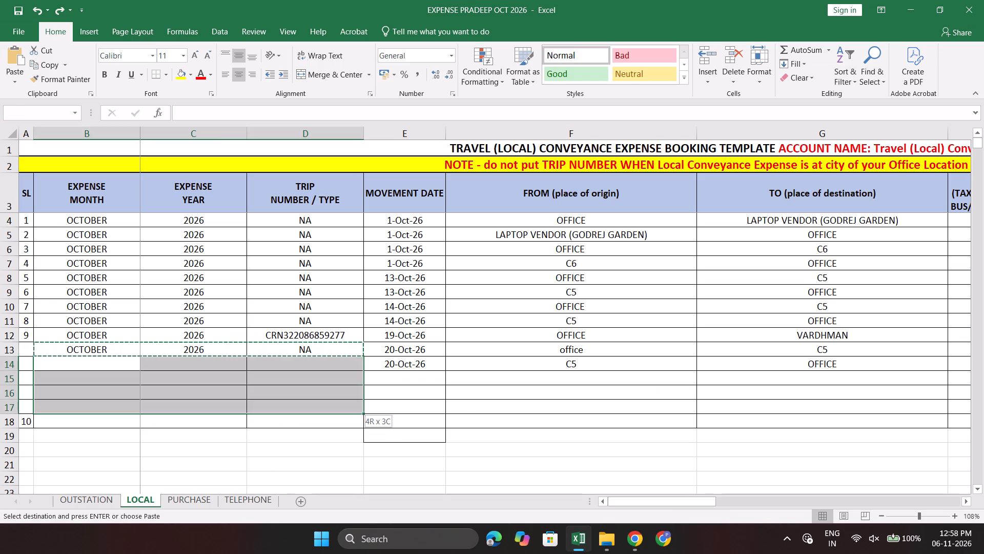
key(shift+Down)
key(ctrl+v)
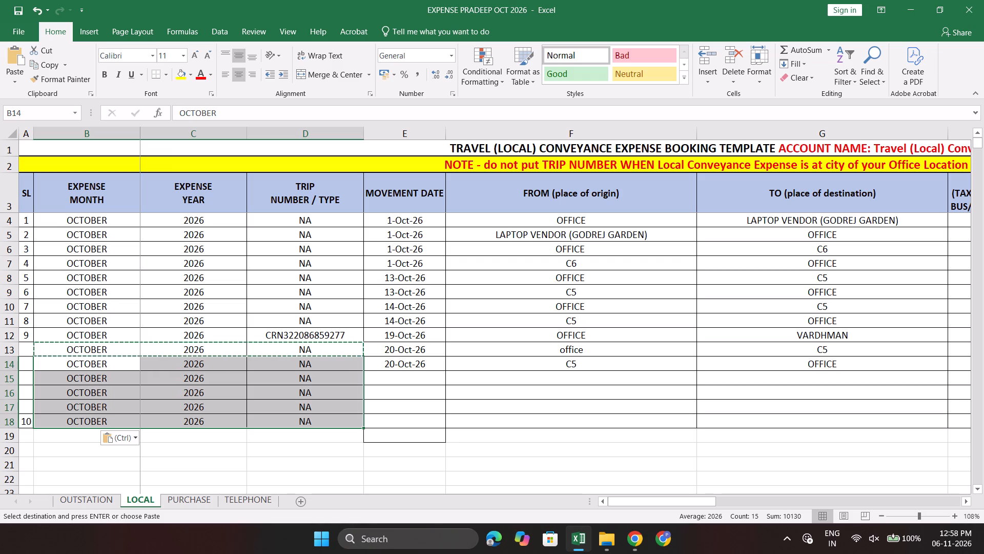
Copy the travel mode SELF from H5 into the empty mode cells H6 to H11.
click(422, 385)
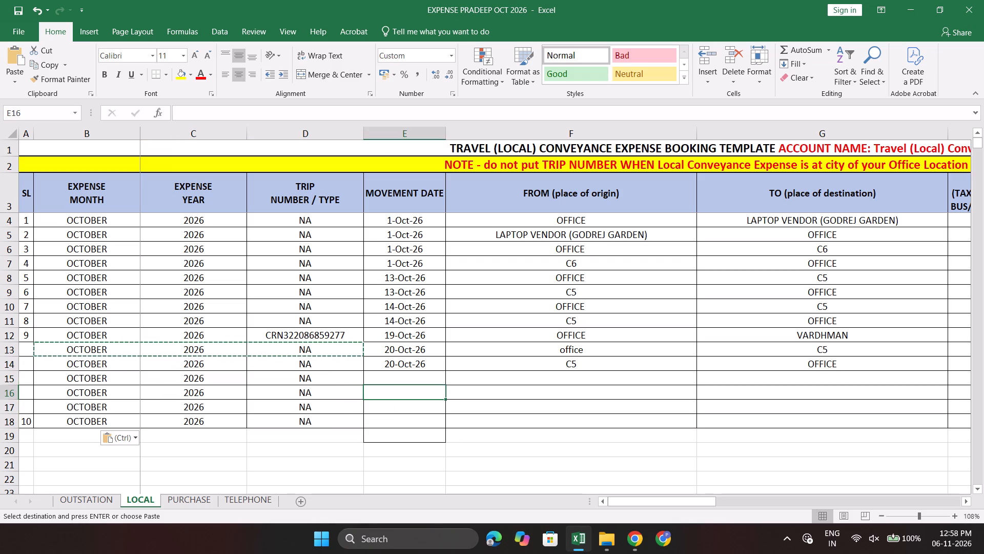
scroll(426, 378, left, 6)
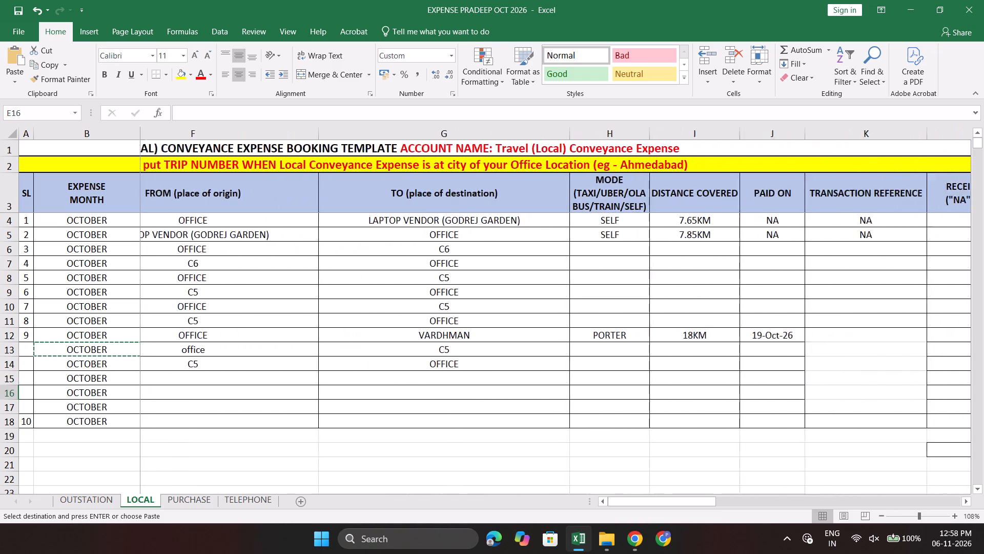
scroll(426, 378, left, 2)
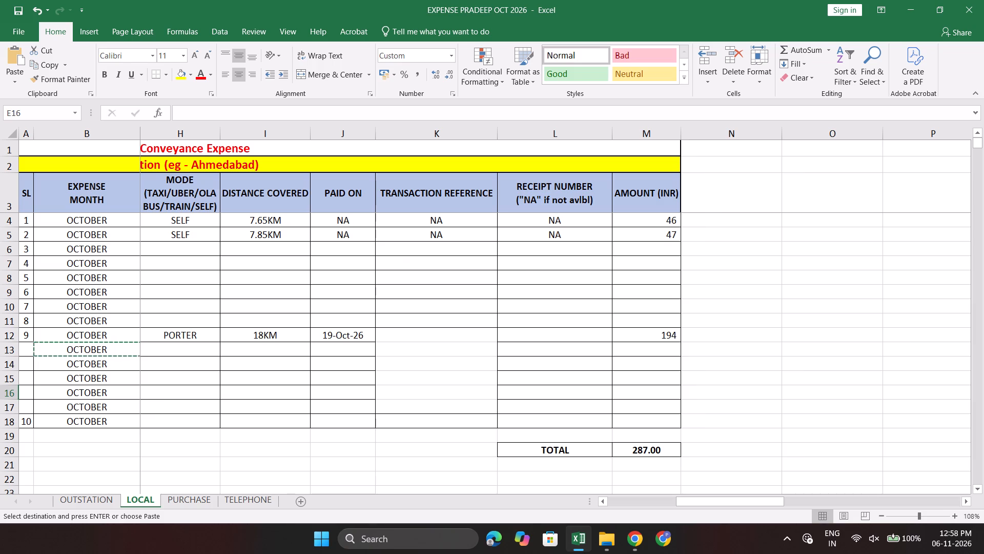
scroll(491, 357, right, 1)
scroll(316, 391, right, 5)
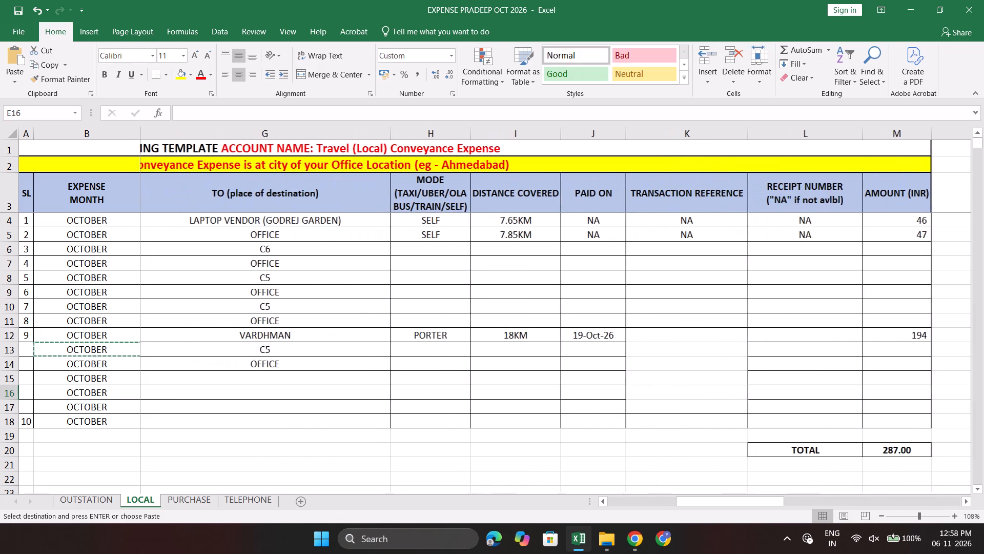
scroll(398, 374, right, 5)
scroll(398, 374, left, 1)
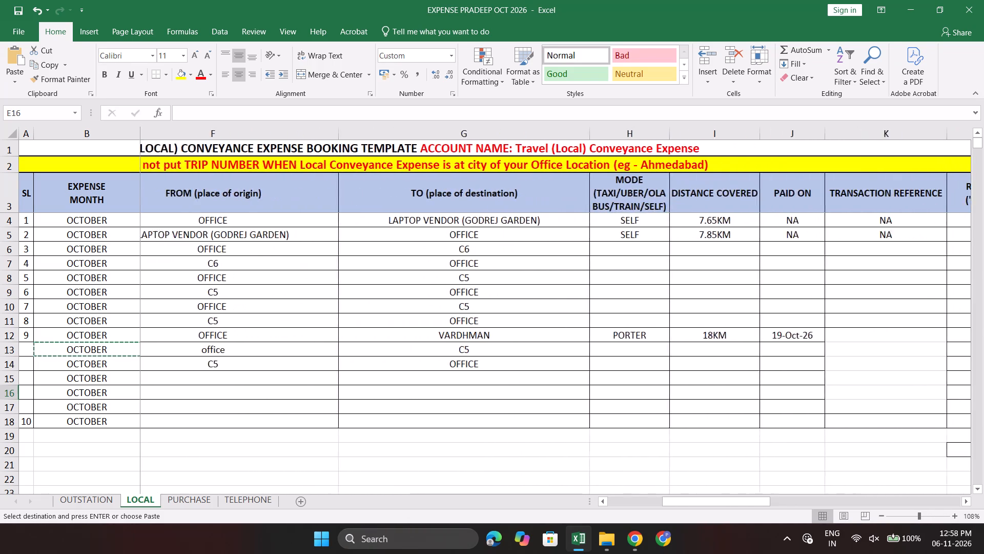
scroll(398, 374, left, 1)
click(682, 243)
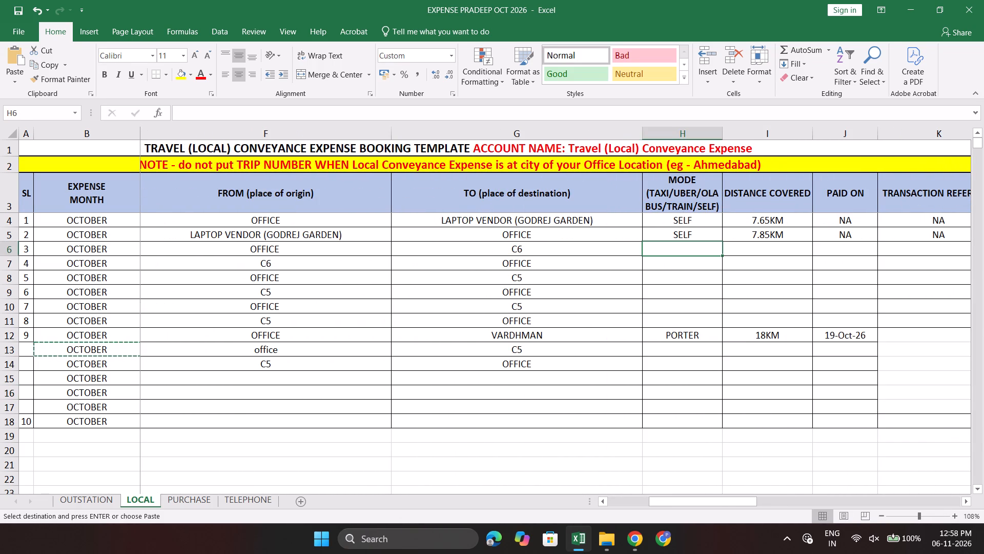
click(693, 239)
click(703, 231)
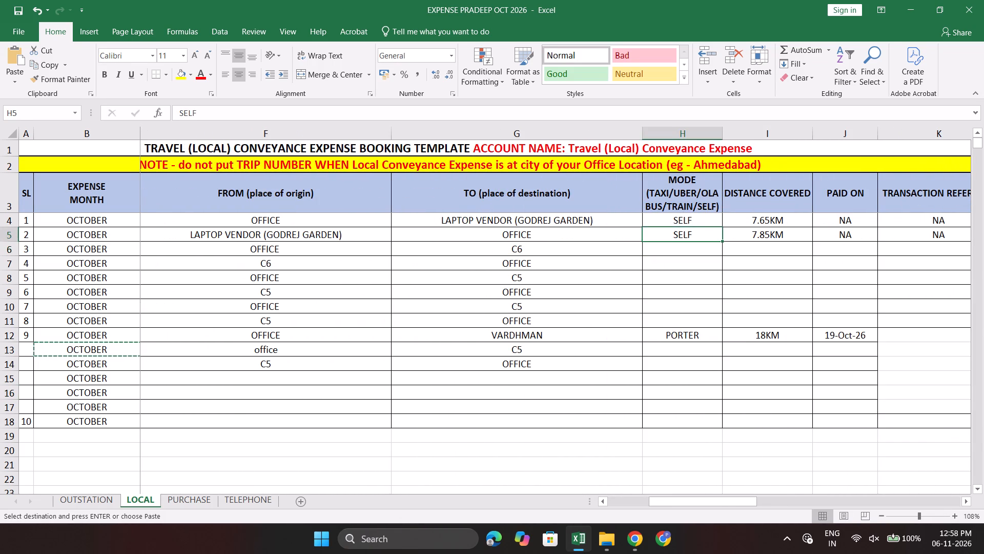
key(ctrl+c)
click(691, 251)
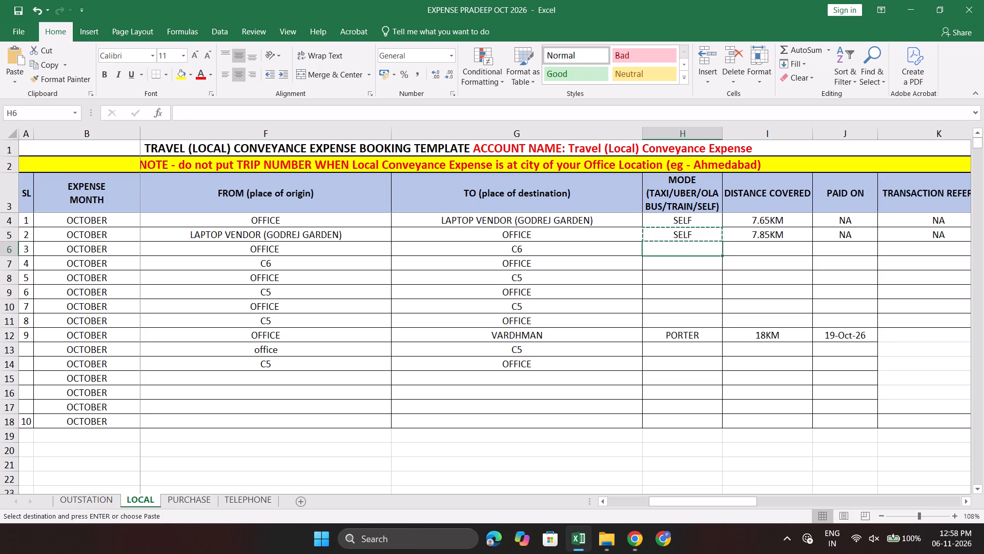
key(shift+Down)
key(shift+Down)
key(shift+Down)
key(shift+Down)
key(shift+Down)
key(ctrl+v)
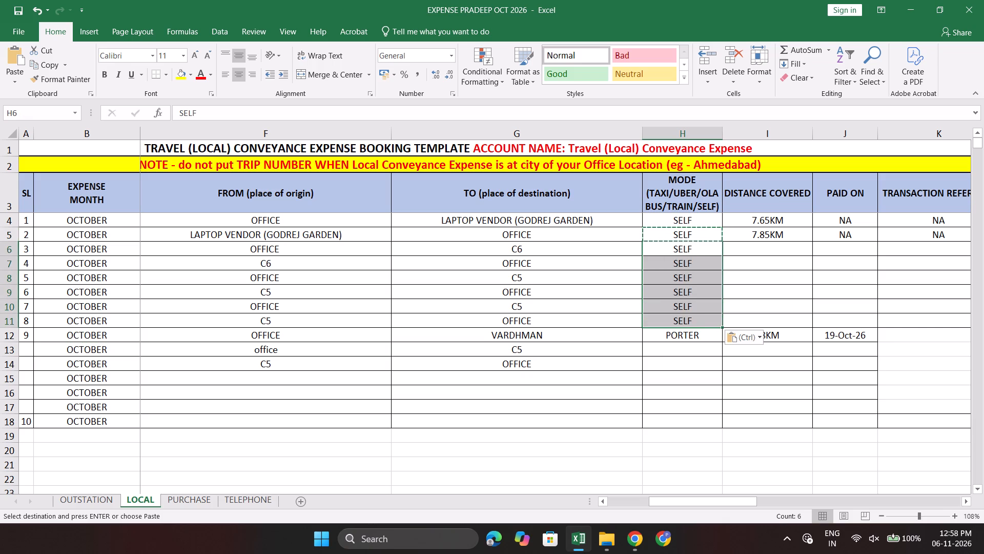
Paste the same travel mode, SELF, into H13 and H14 for the 20-Oct-26 trips.
click(669, 354)
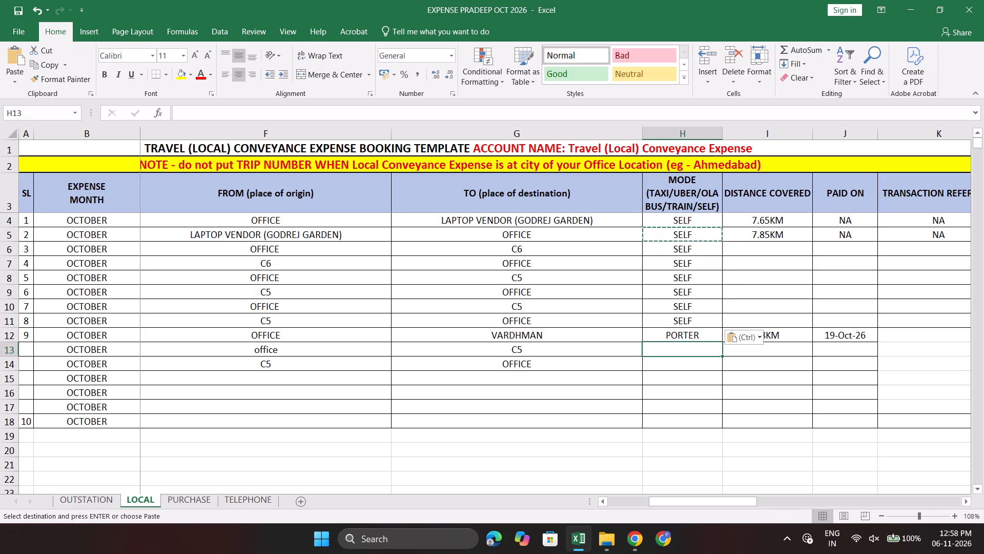
key(shift+Down)
key(ctrl+v)
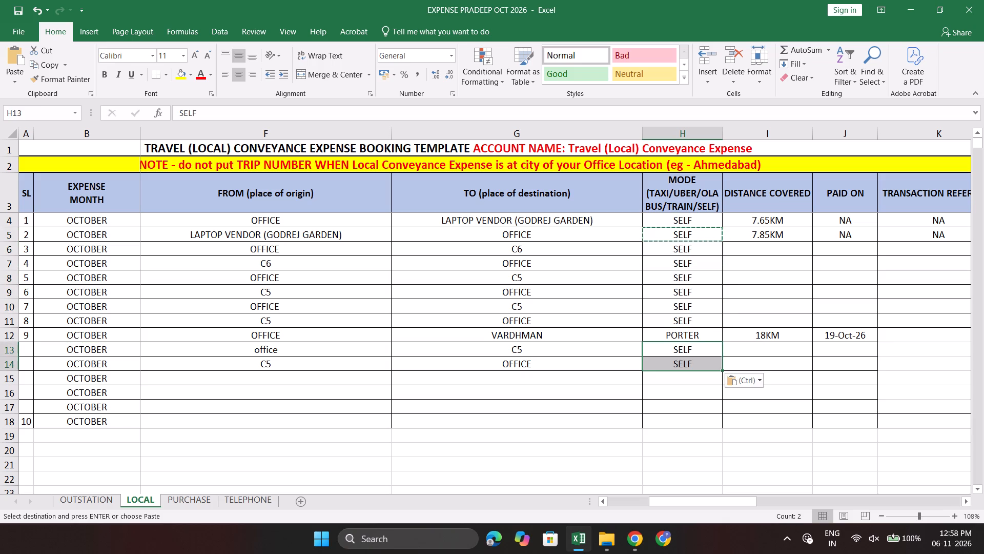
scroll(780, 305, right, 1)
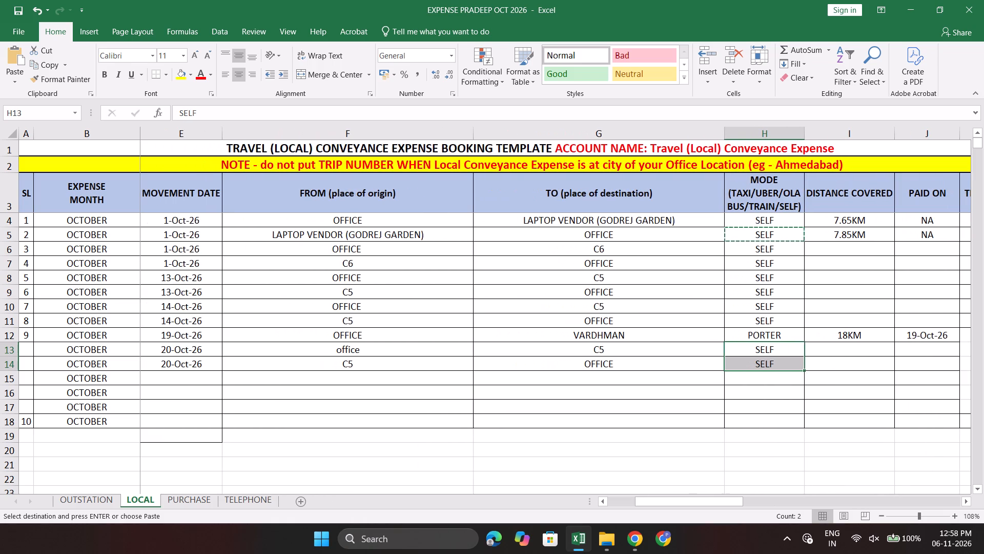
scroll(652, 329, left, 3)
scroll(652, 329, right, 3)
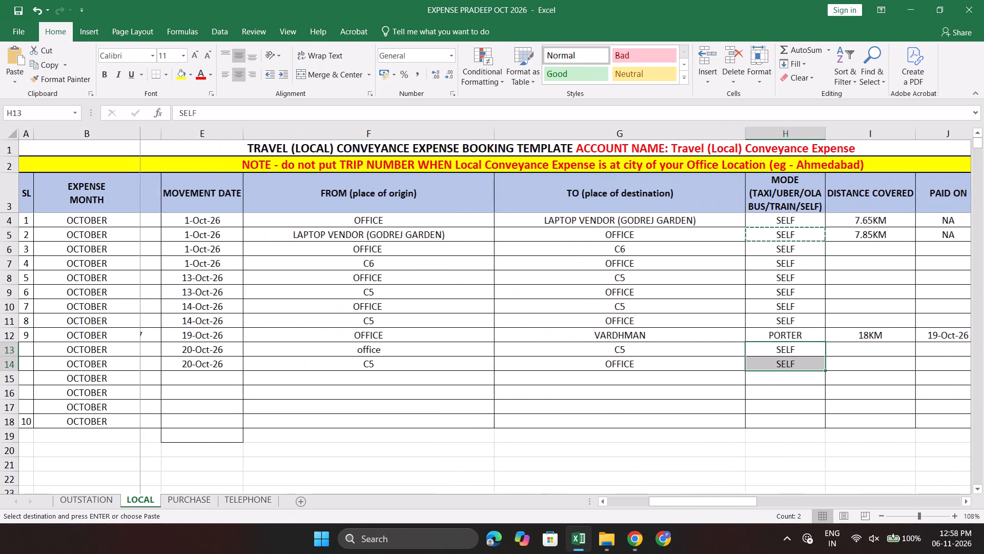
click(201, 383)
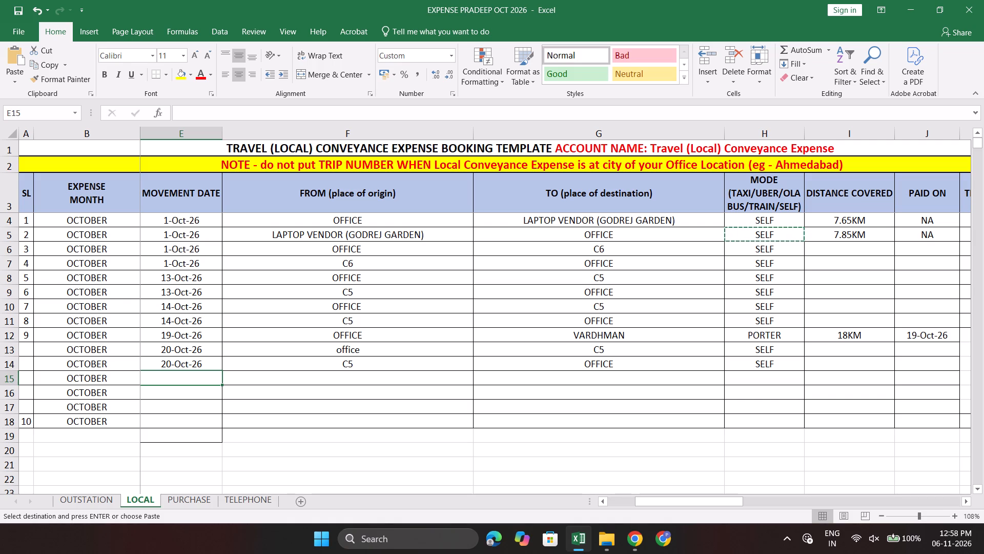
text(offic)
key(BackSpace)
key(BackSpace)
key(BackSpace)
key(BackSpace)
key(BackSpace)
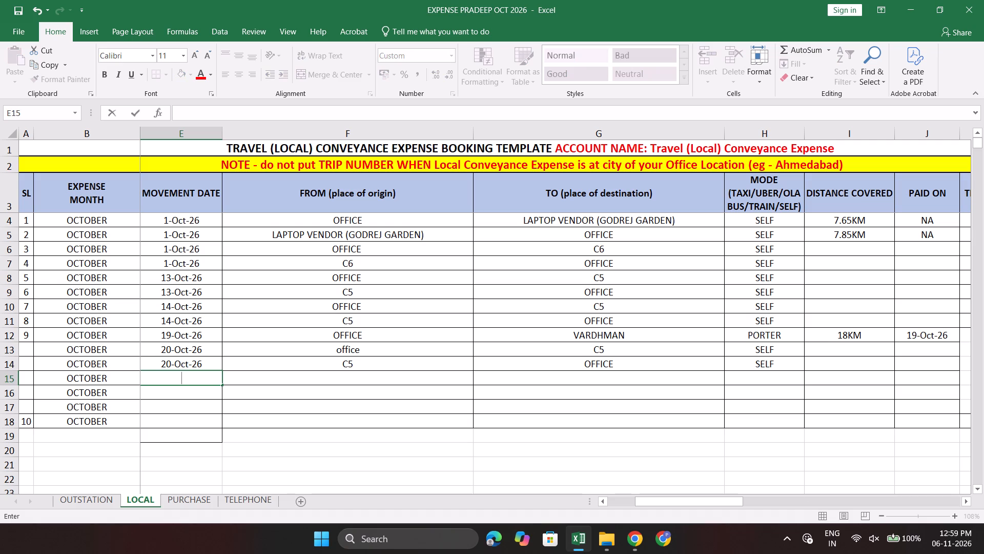
Copy the movement date 20-Oct-26 from E14 into E15.
click(192, 364)
key(ctrl+c)
key(Down)
key(ctrl+v)
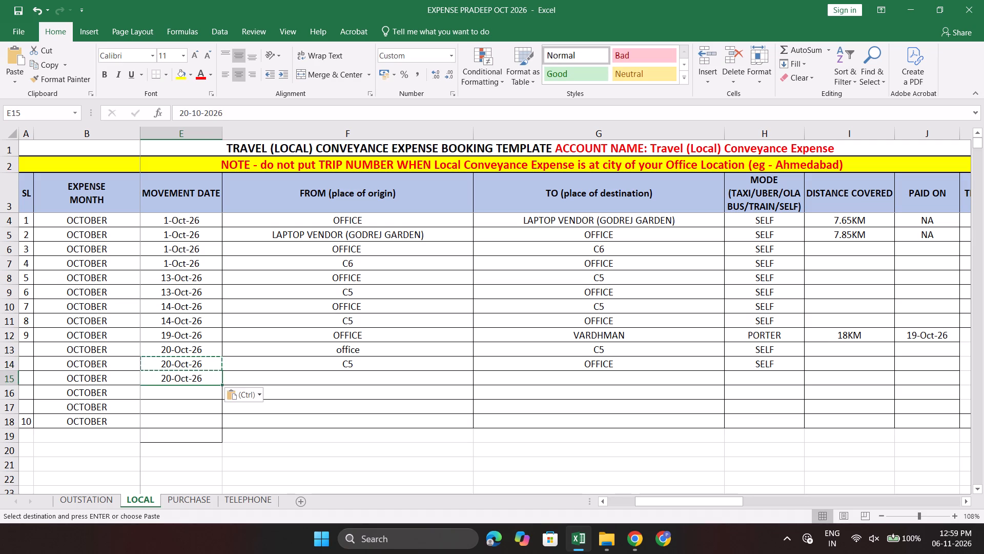
Enter the trip in row 15 with Office as the place of origin and C6 as the destination.
key(Right)
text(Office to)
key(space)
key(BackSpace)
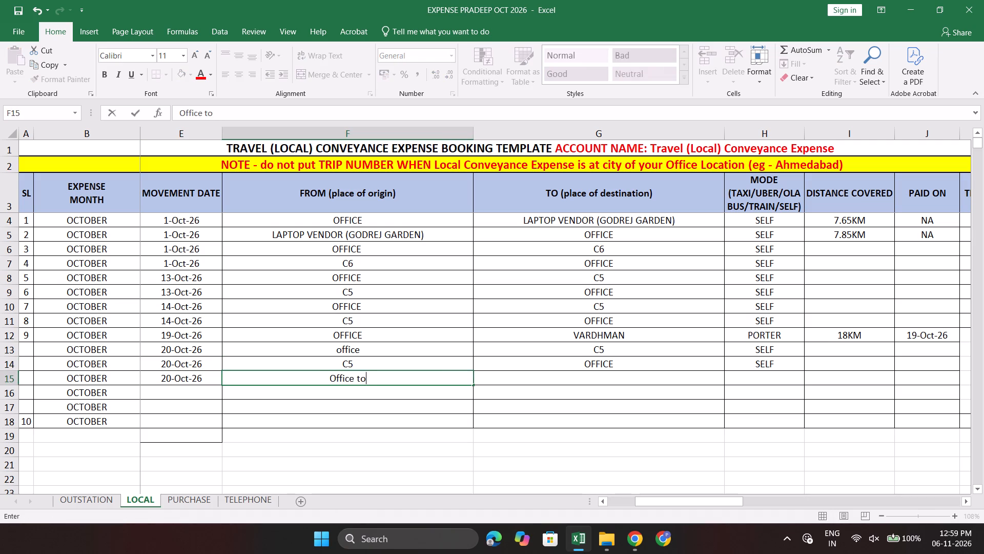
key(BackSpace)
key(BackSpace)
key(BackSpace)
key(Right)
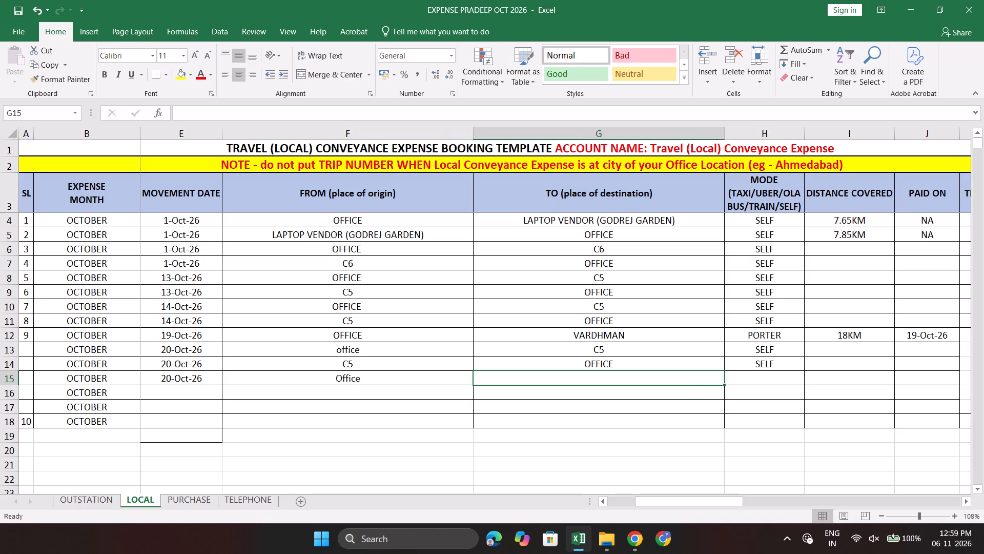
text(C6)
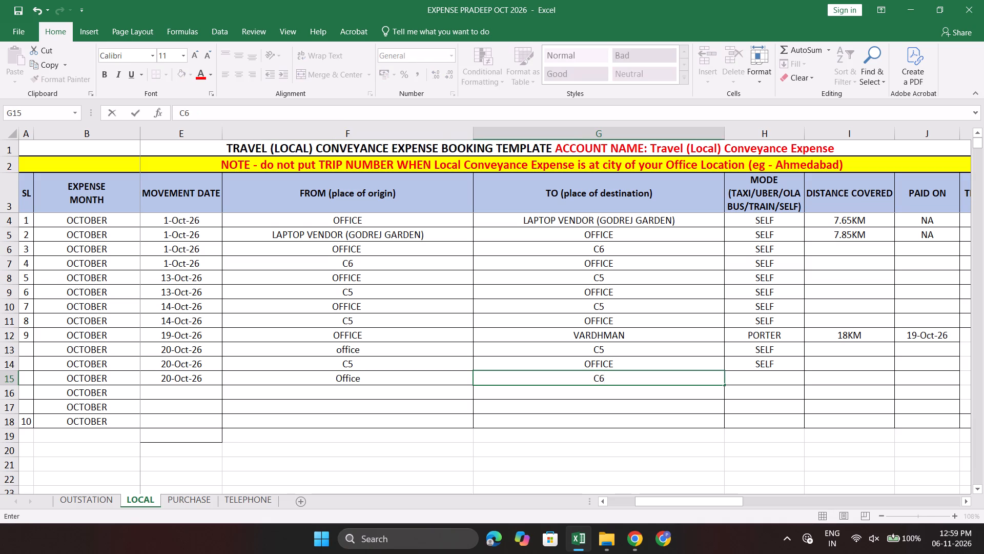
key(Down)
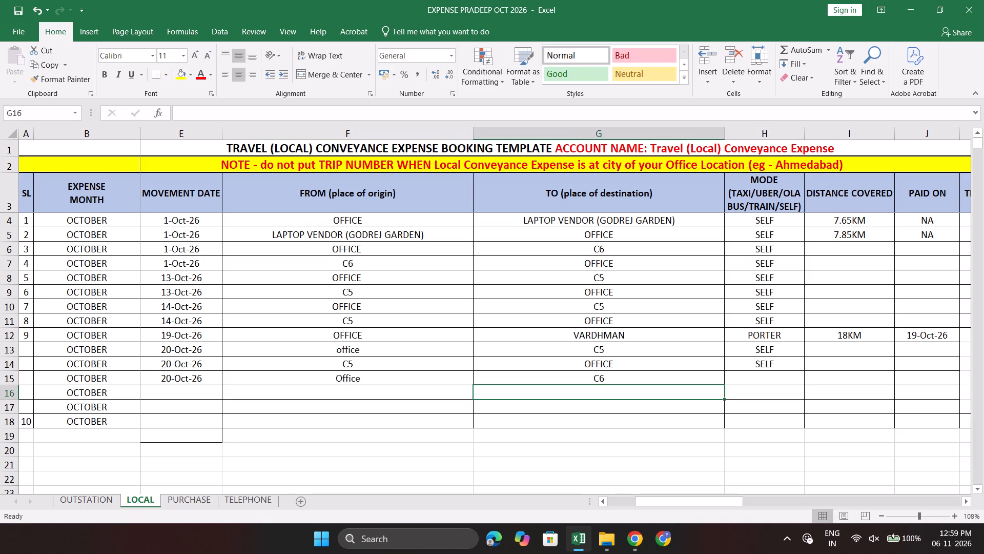
Enter the return trip in row 16 with OFFICE as the destination and C6 as the place of origin.
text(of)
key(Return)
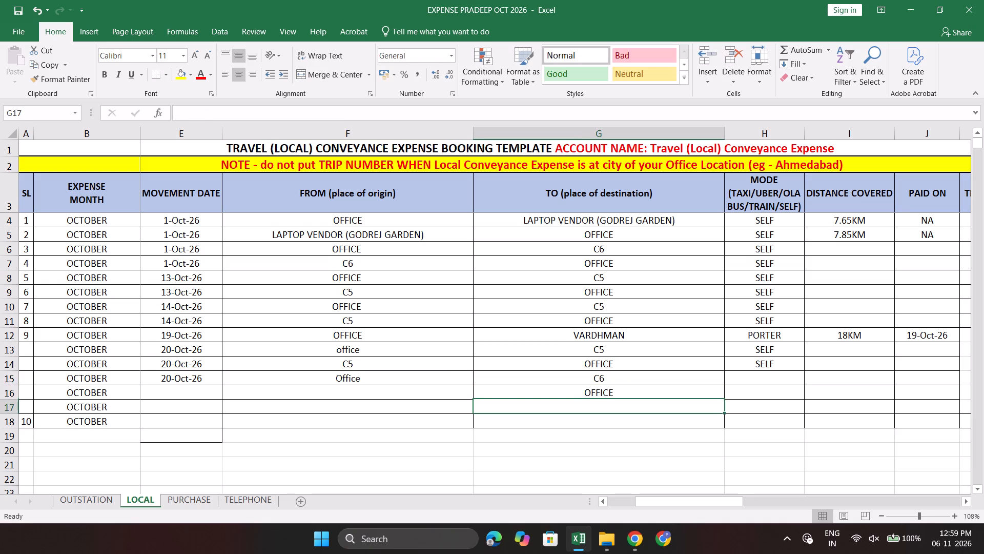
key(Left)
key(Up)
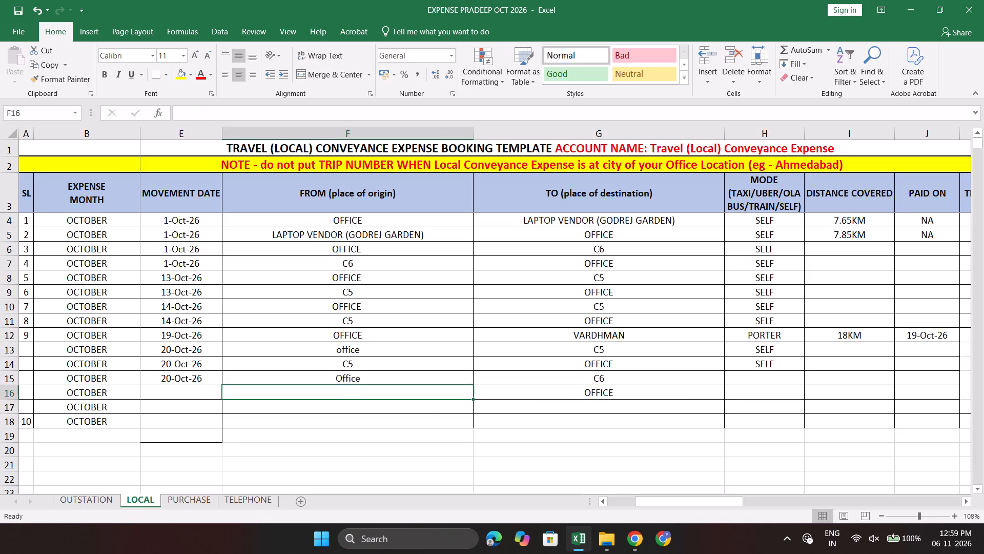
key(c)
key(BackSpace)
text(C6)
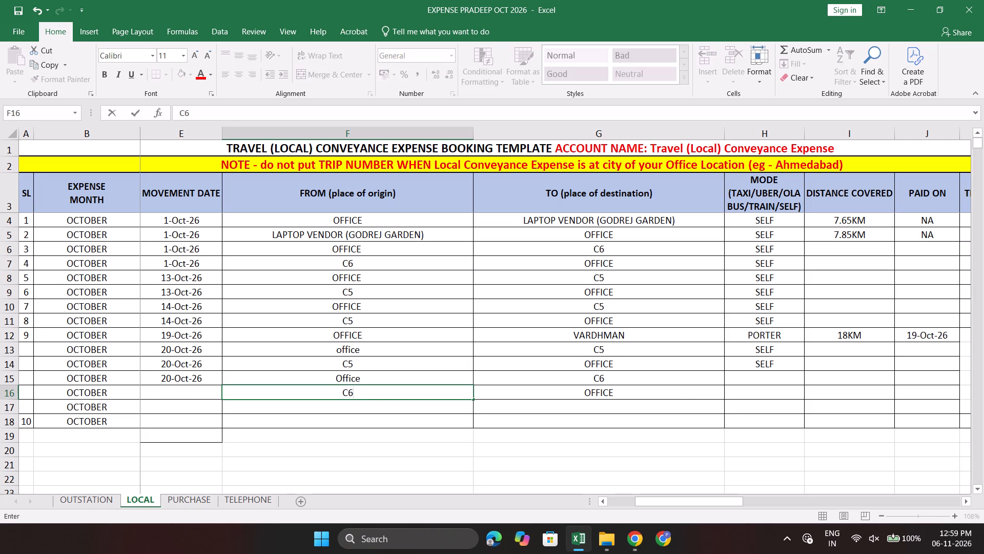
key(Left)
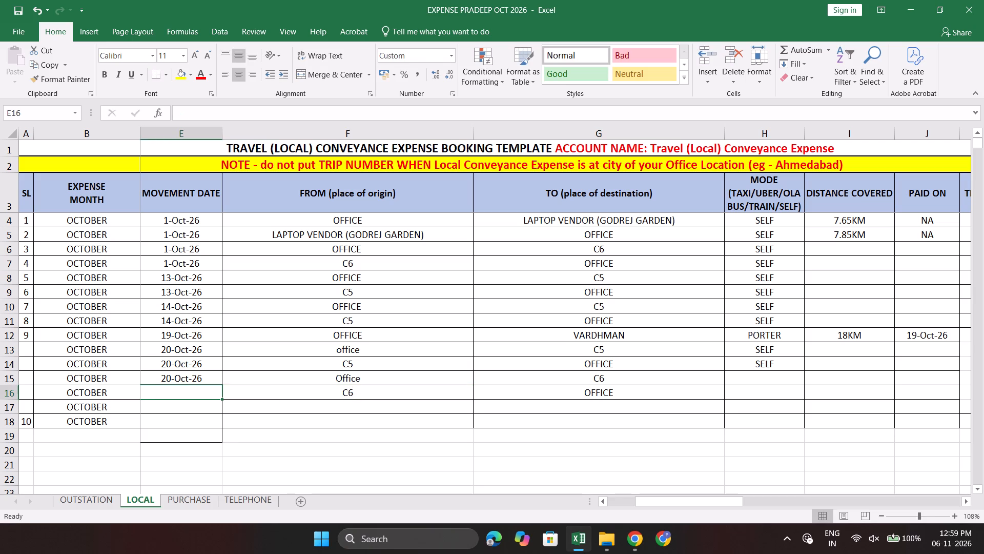
Copy the movement date 20-Oct-26 from E15 into E16 for the return trip.
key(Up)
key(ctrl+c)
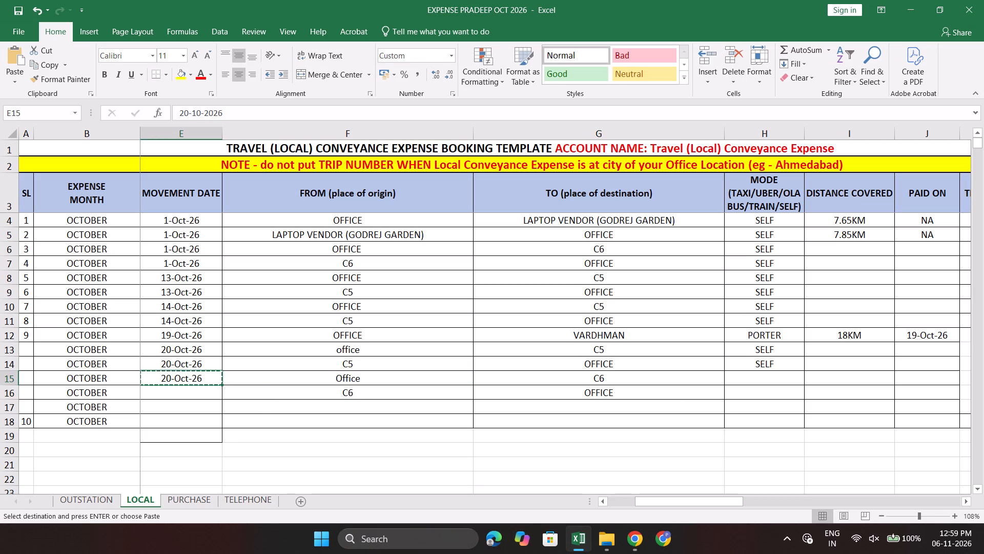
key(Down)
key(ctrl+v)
Copy the movement date 20-Oct-26 from E16 into E17 for another trip.
click(183, 411)
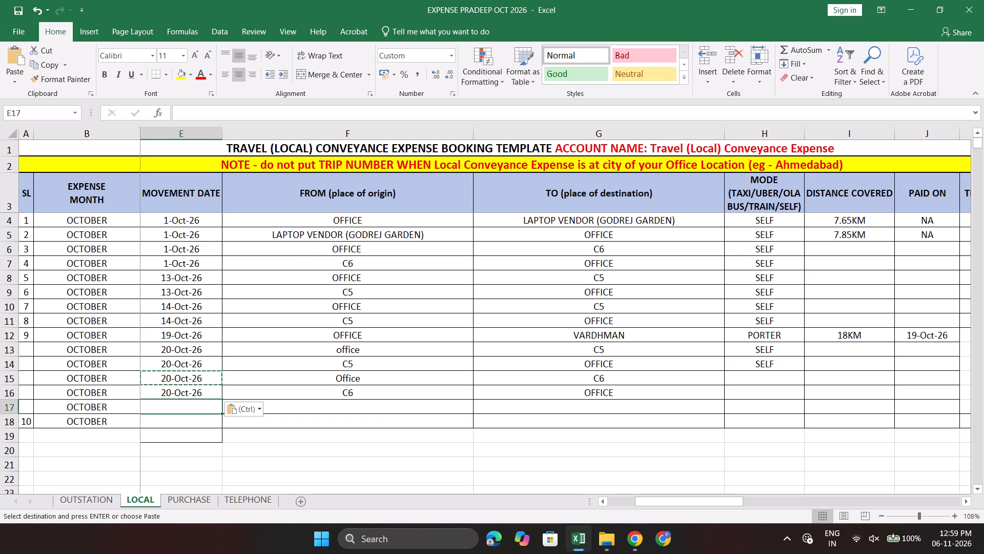
click(195, 395)
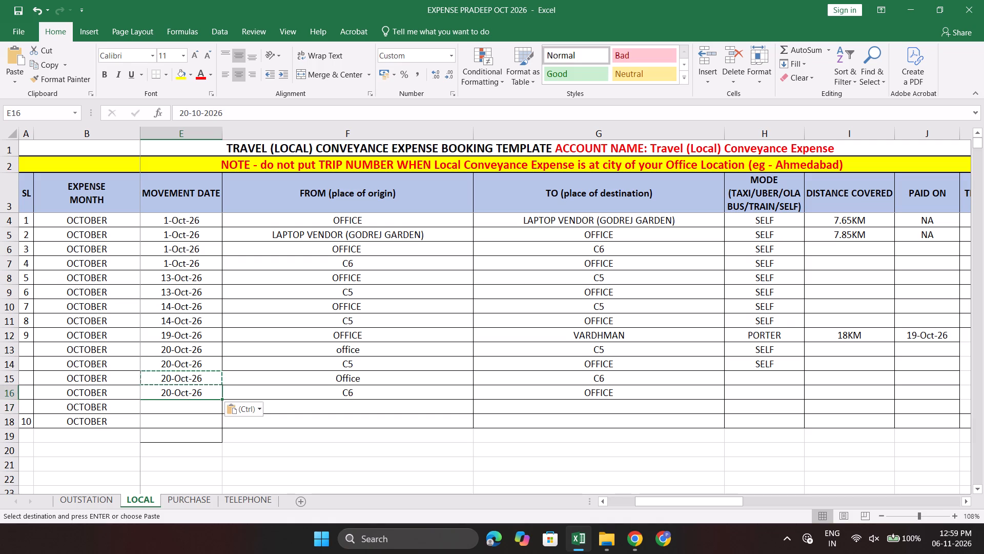
key(ctrl+c)
key(Down)
key(ctrl+v)
Enter Office as the place of origin for the trip in row 17.
click(304, 407)
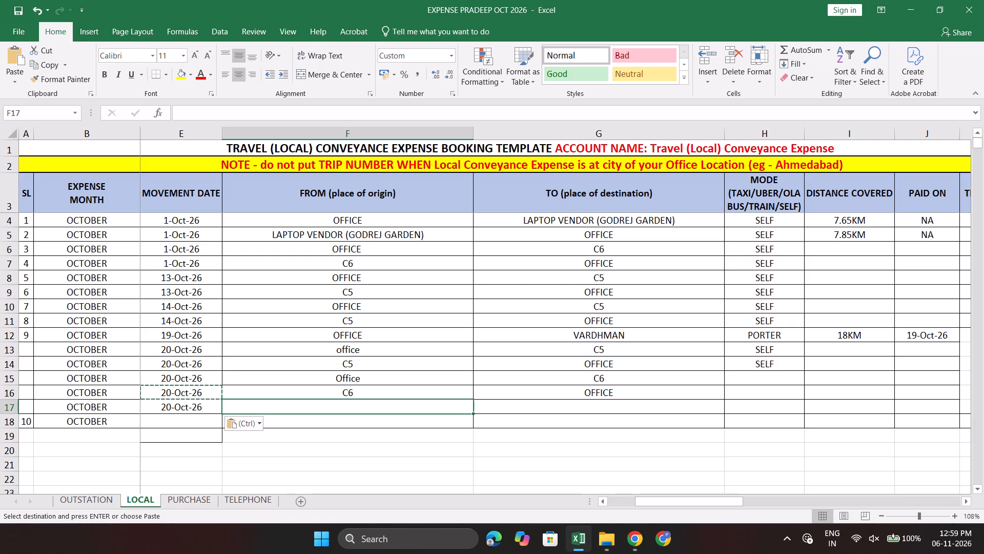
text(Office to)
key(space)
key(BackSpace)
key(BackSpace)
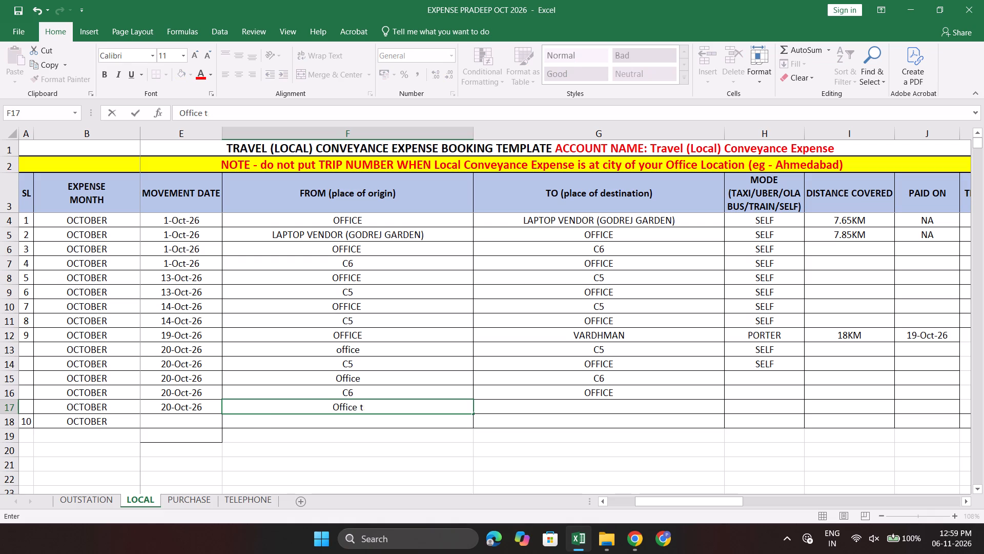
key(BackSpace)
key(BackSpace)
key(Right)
Enter Tech N Care (Laptop Vendor) as the place of destination in row 17.
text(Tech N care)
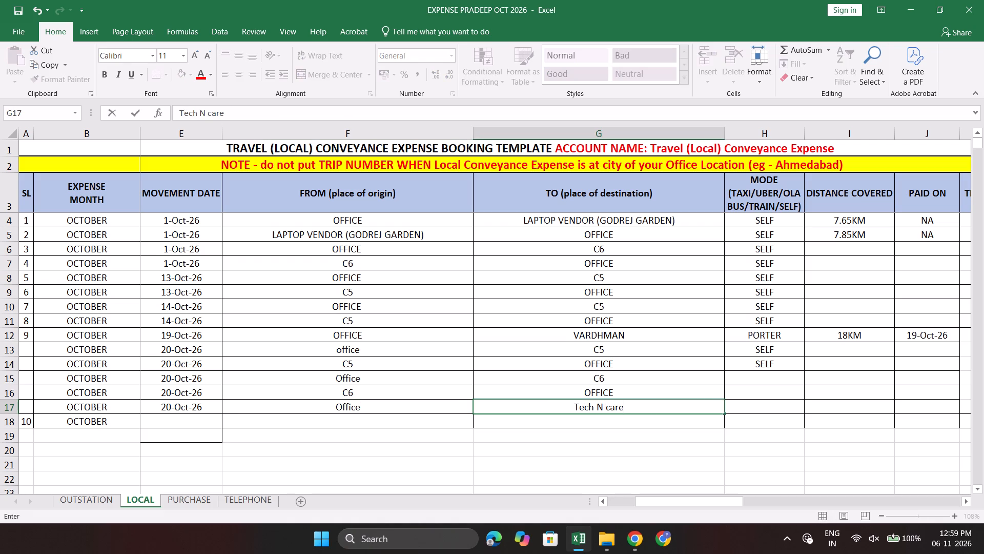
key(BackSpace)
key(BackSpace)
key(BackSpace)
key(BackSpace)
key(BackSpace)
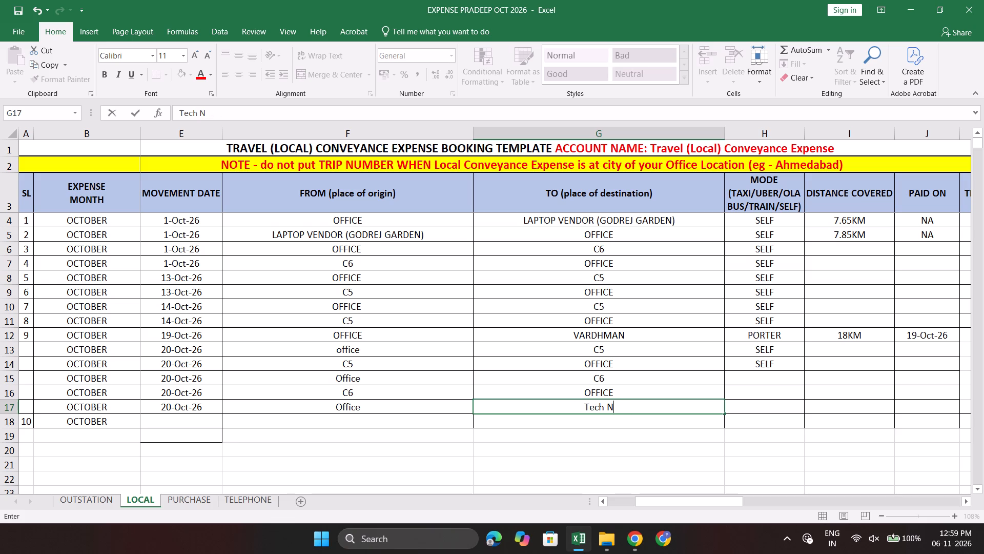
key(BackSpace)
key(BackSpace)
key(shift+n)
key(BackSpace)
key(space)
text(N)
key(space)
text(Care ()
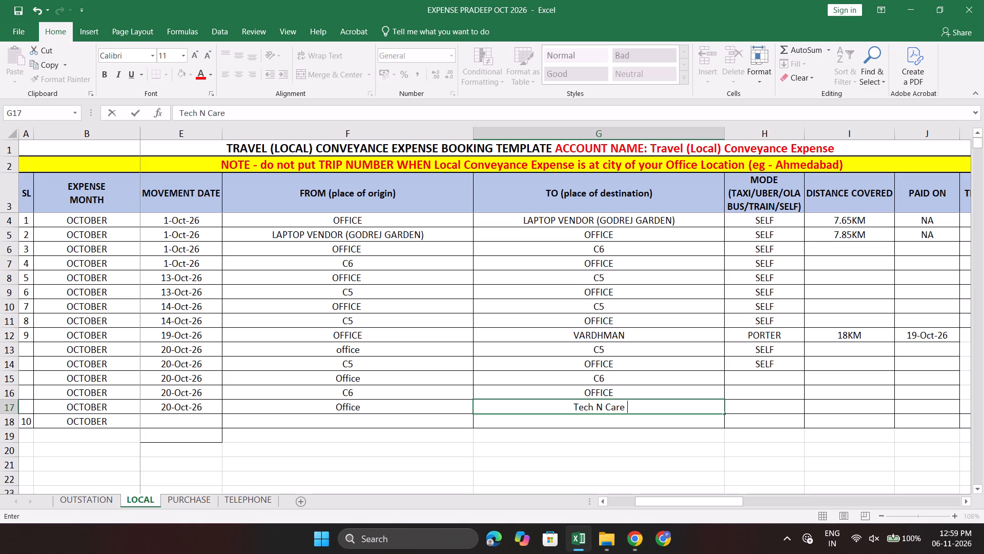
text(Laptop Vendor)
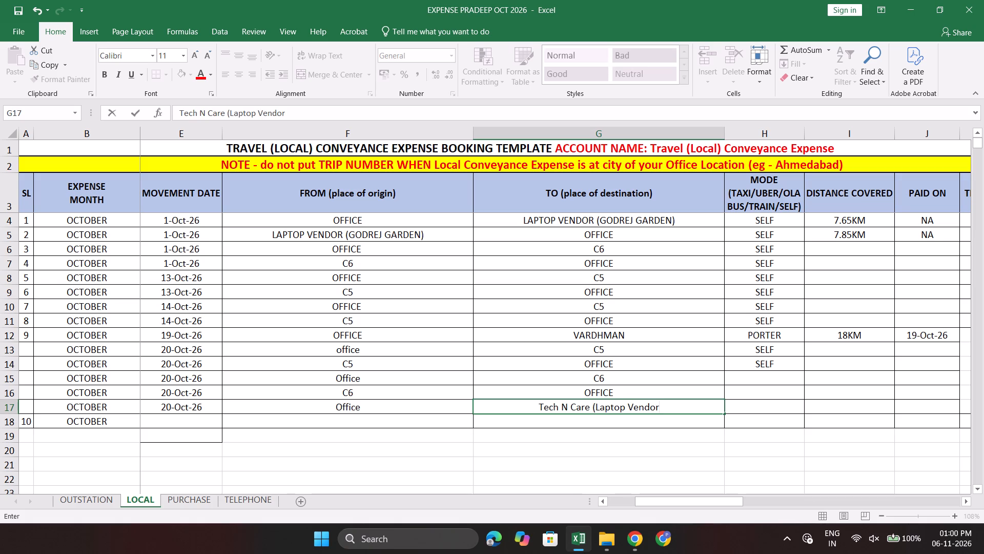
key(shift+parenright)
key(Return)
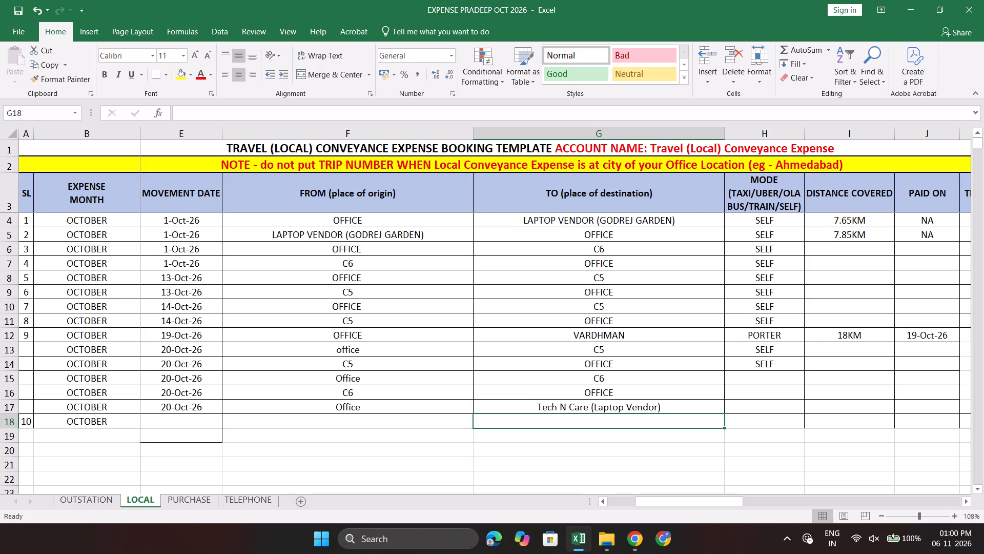
Enter the trip in row 18 with the row 17 destination copied as its origin and Maa Technology as the destination.
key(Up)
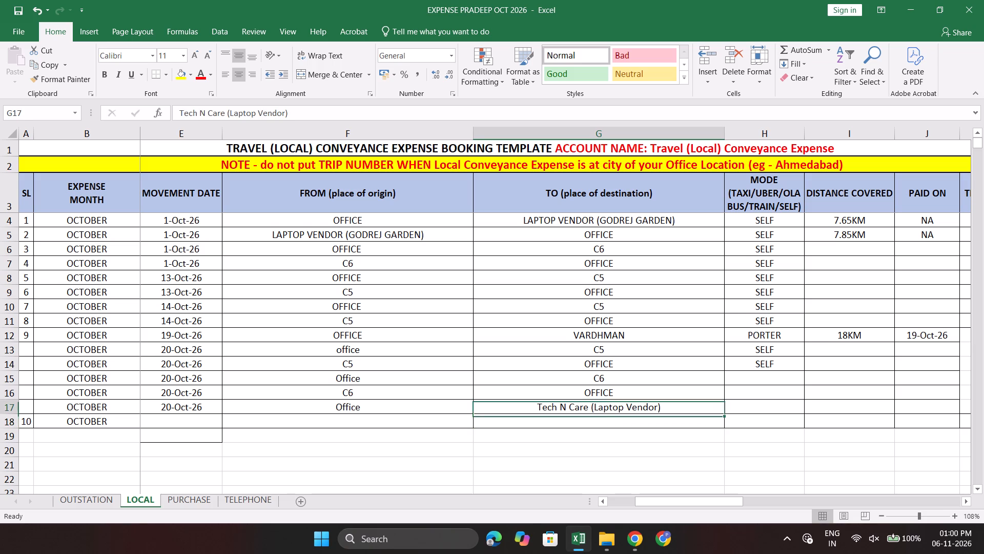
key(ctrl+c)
click(406, 424)
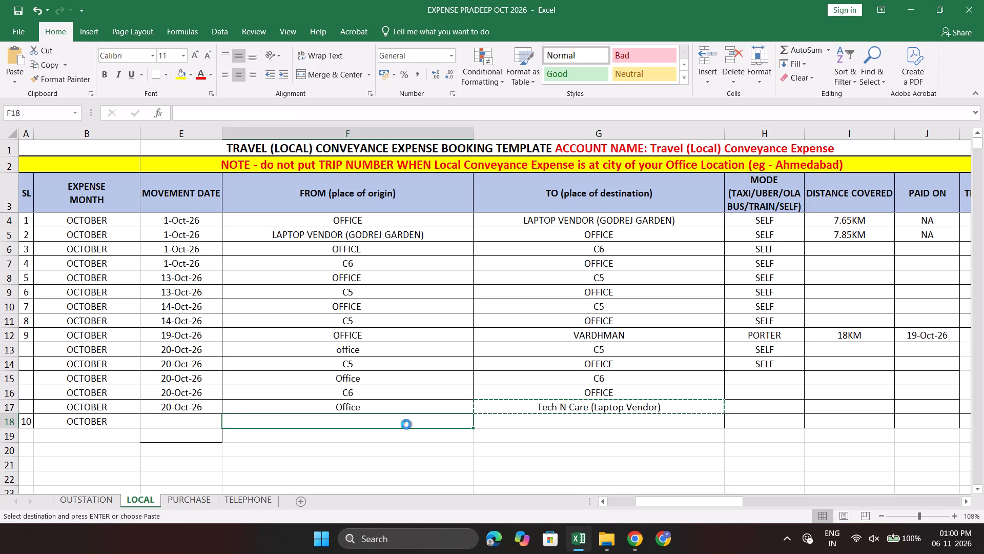
key(ctrl+v)
click(549, 427)
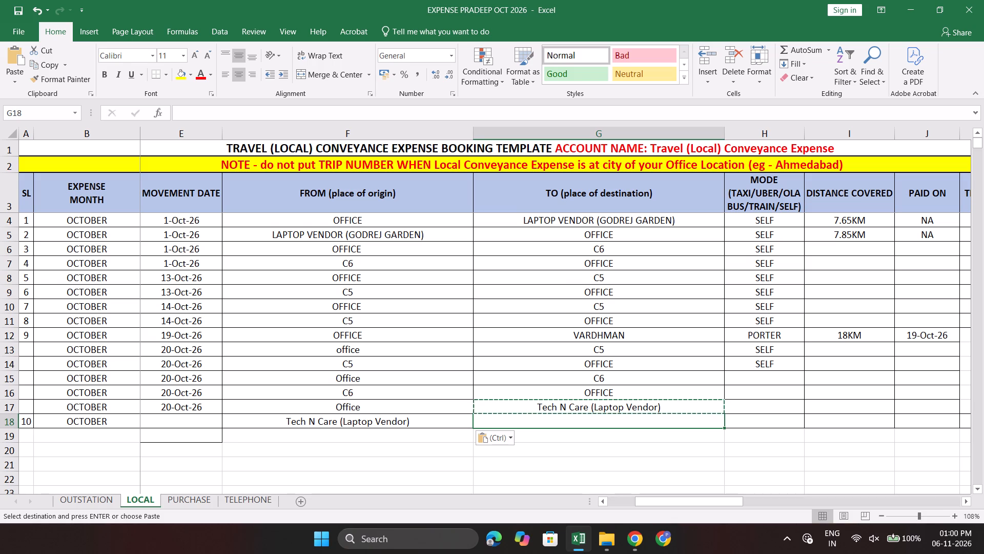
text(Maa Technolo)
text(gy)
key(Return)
Enter the trip in row 19 with Maa Technology copied from G18 as the origin and MK Technation as the destination.
click(426, 436)
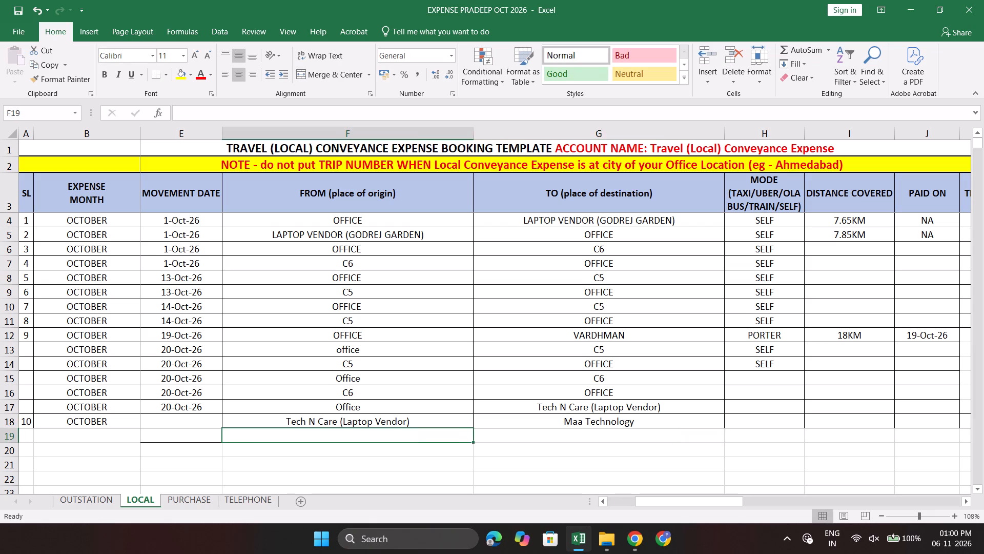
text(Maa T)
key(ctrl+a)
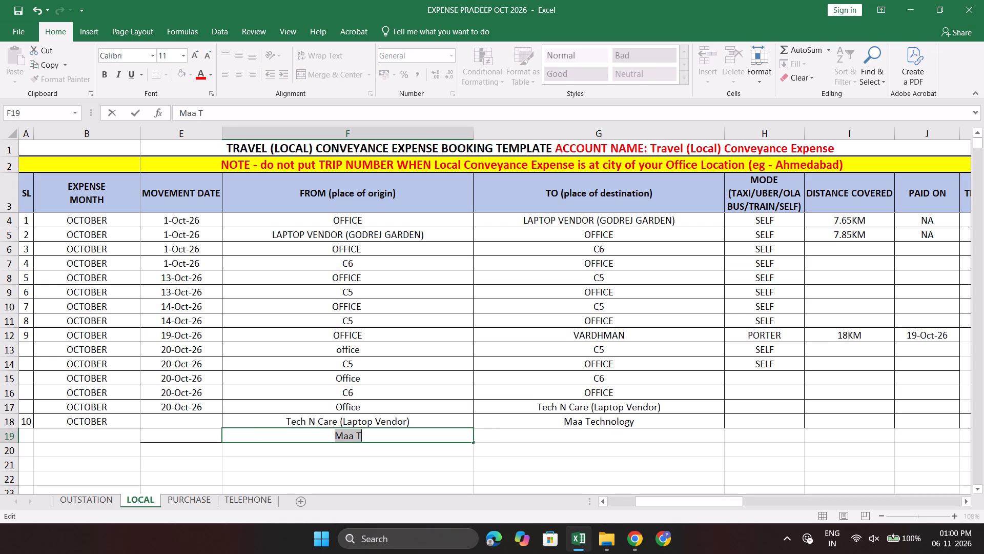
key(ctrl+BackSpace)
click(613, 425)
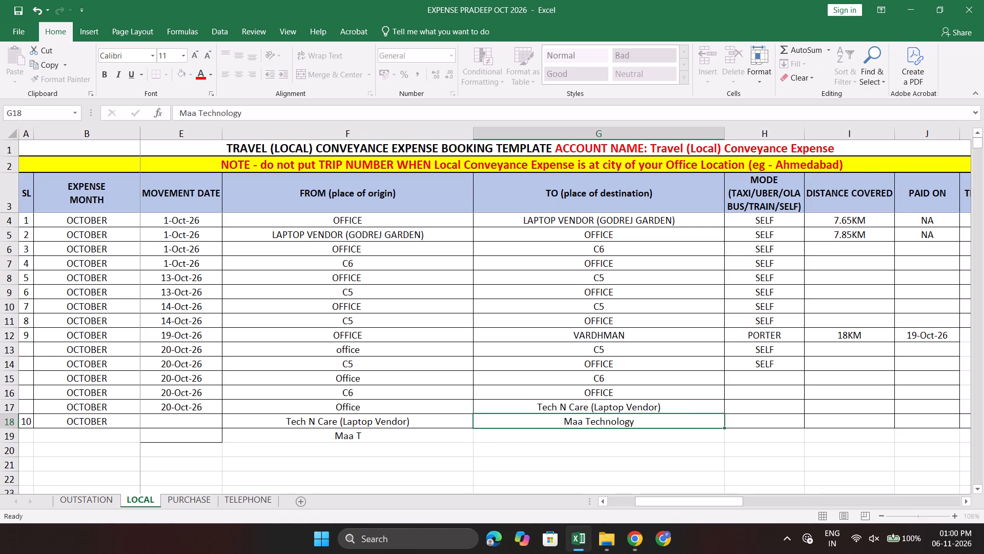
key(ctrl+c)
click(427, 444)
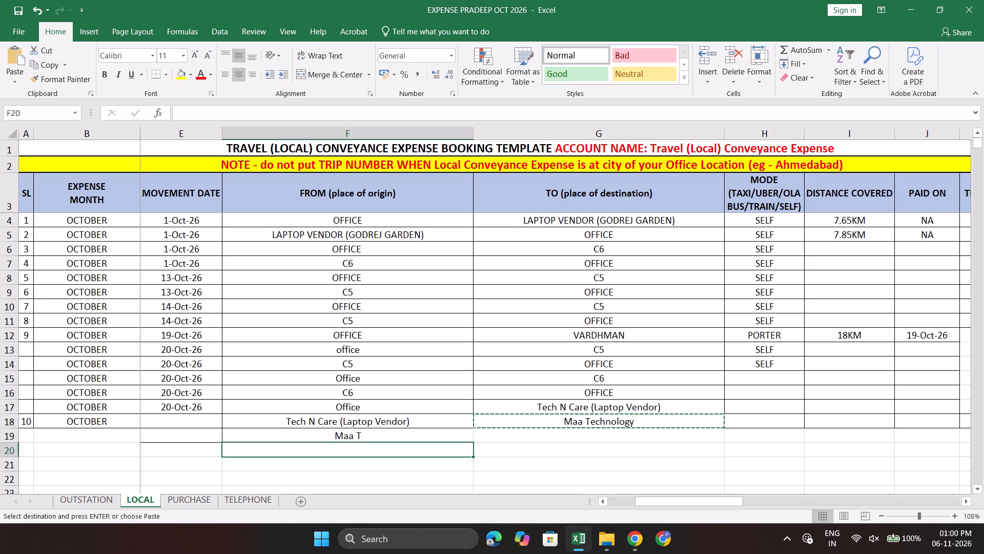
click(434, 437)
key(ctrl+v)
key(Right)
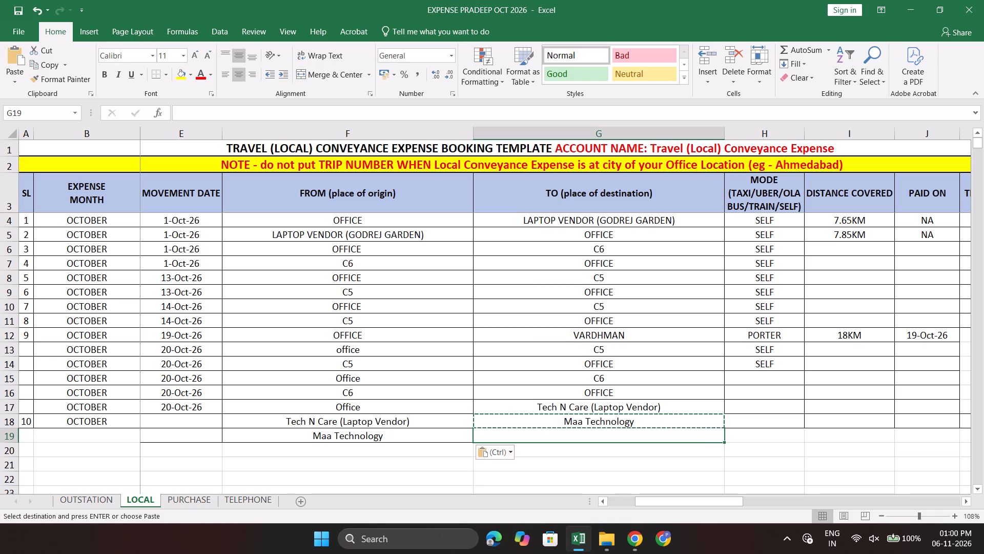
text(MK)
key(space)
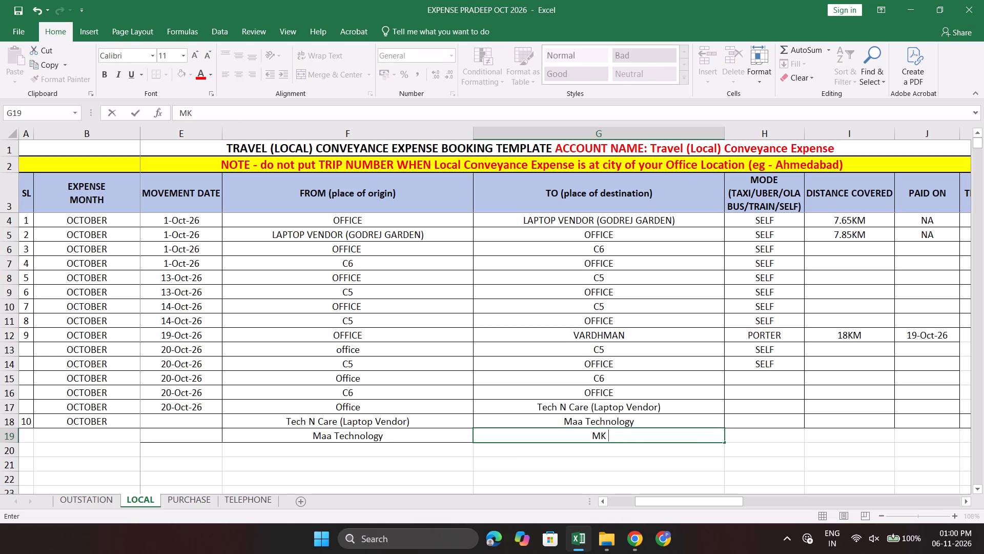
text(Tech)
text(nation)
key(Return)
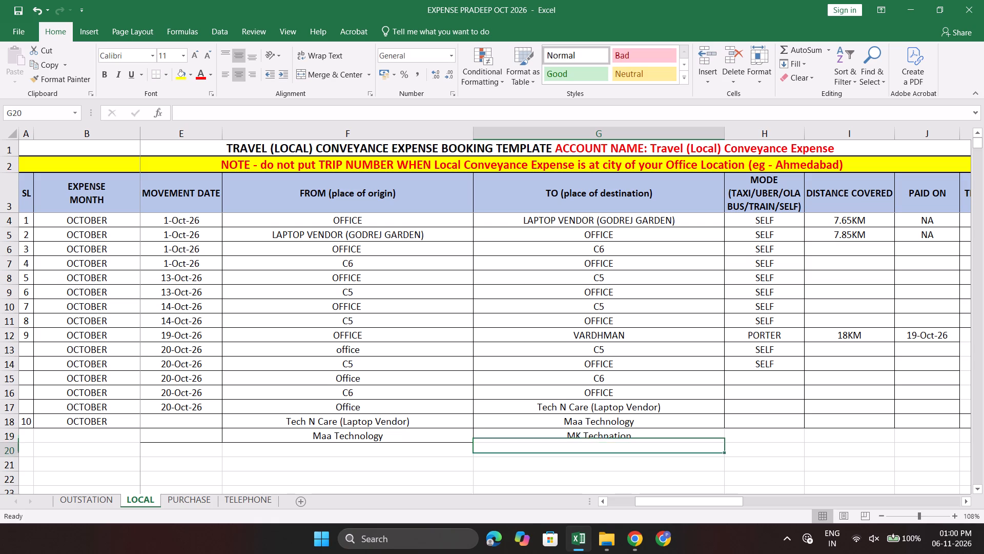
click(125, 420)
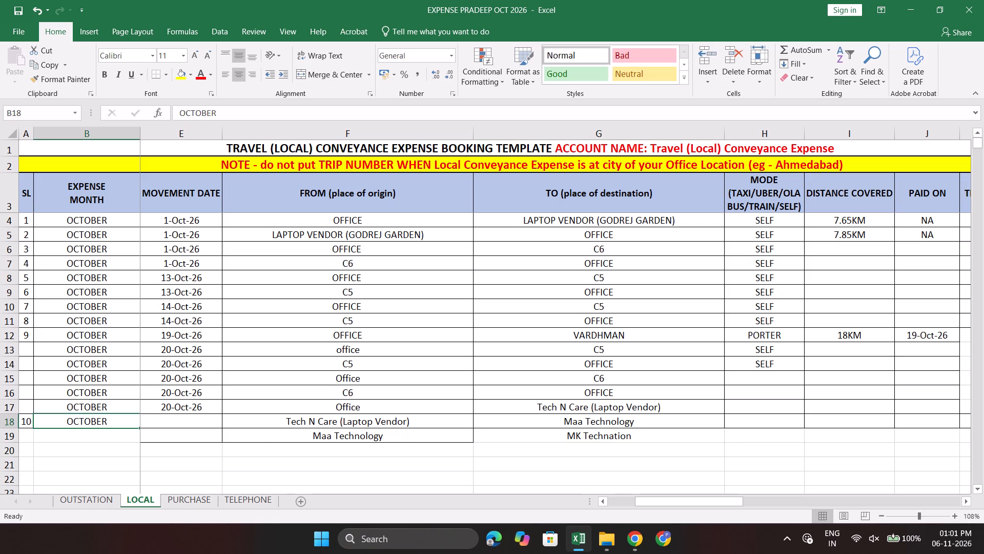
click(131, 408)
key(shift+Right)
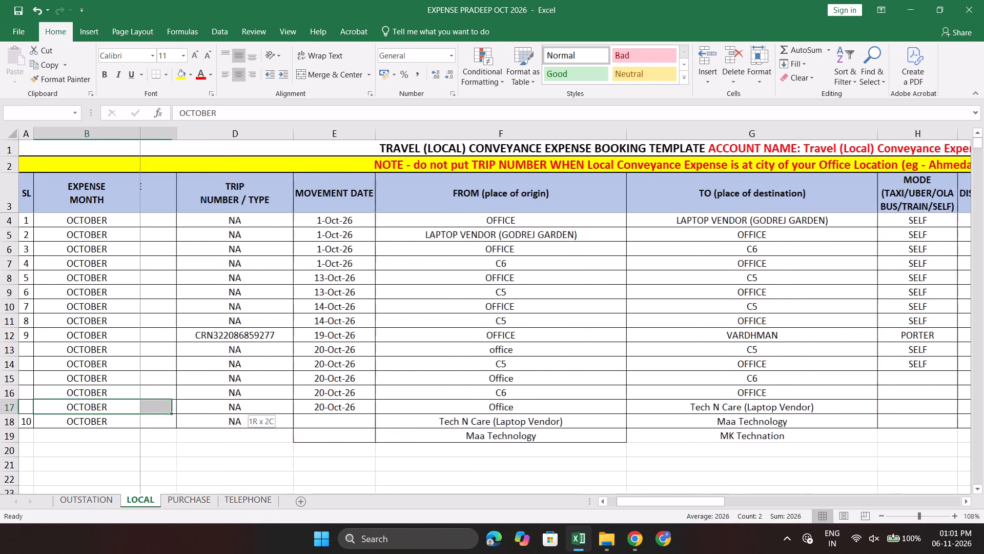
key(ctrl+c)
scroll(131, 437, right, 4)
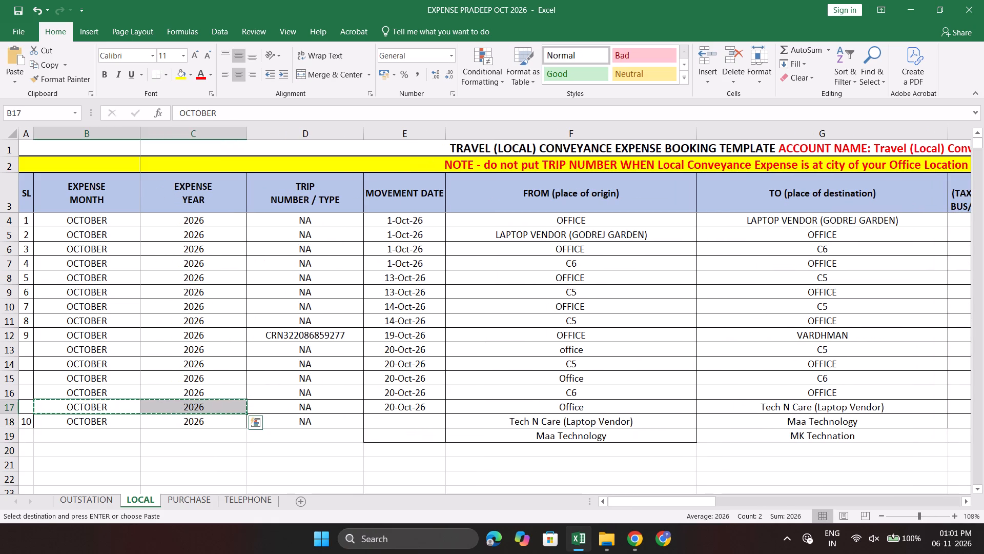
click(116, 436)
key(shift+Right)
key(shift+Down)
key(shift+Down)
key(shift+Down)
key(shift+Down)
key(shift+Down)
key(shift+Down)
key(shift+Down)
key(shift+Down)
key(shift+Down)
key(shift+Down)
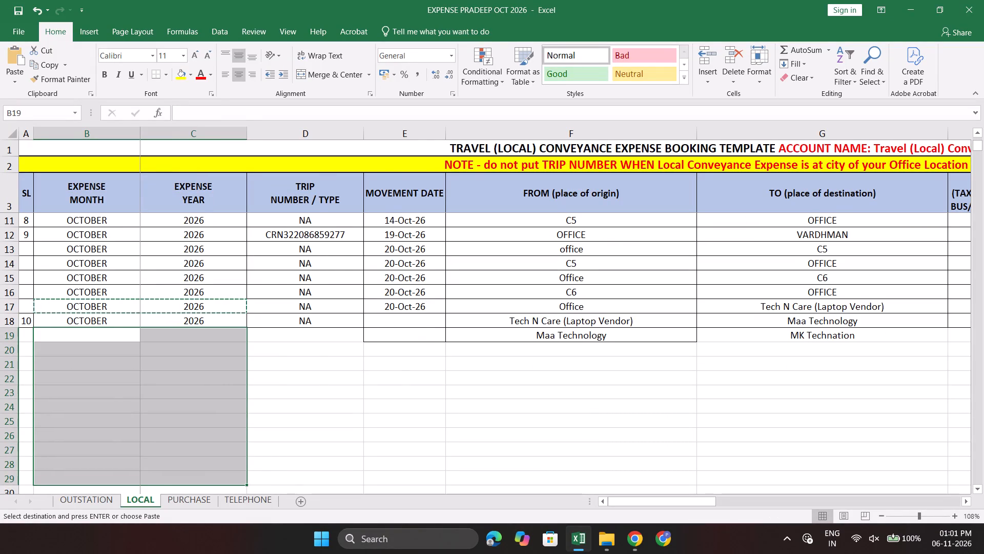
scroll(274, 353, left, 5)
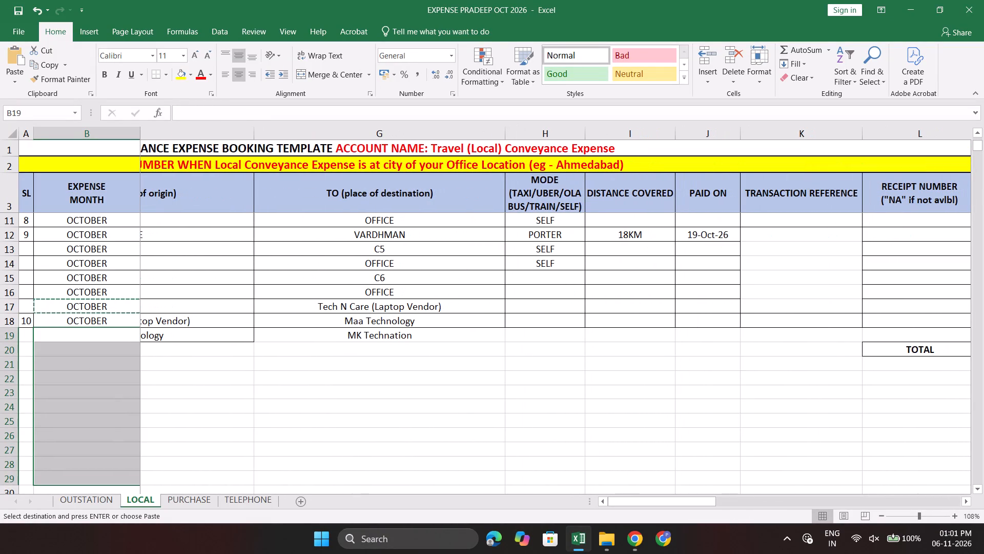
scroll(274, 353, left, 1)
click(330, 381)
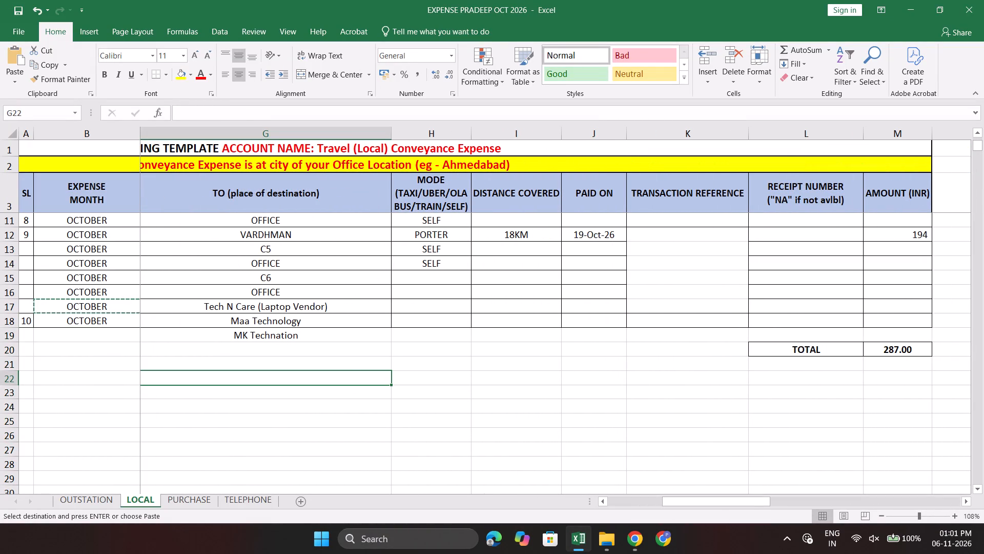
Move the TOTAL row from row 20 down to row 33 to free up rows for more trips.
click(13, 349)
right_click(13, 349)
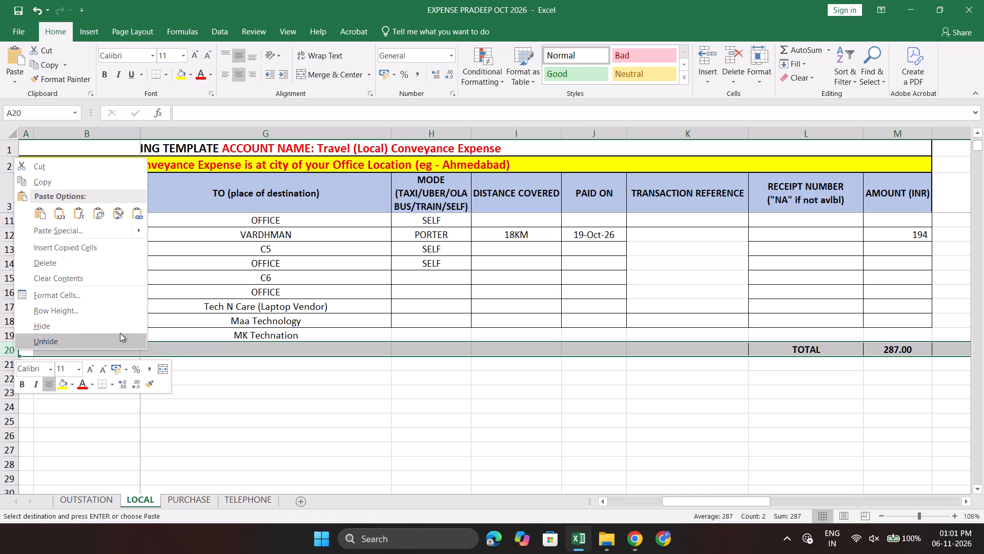
click(237, 385)
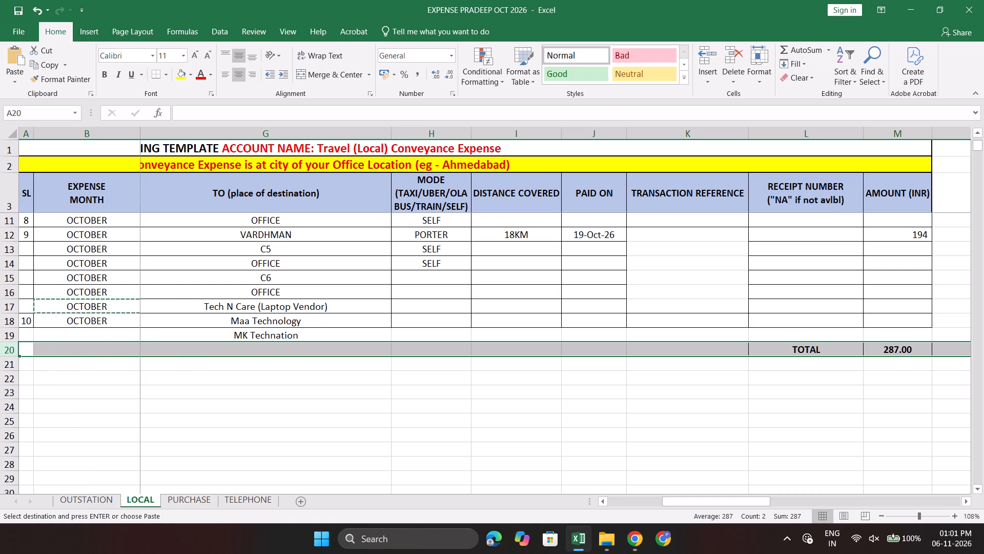
click(10, 348)
right_click(10, 348)
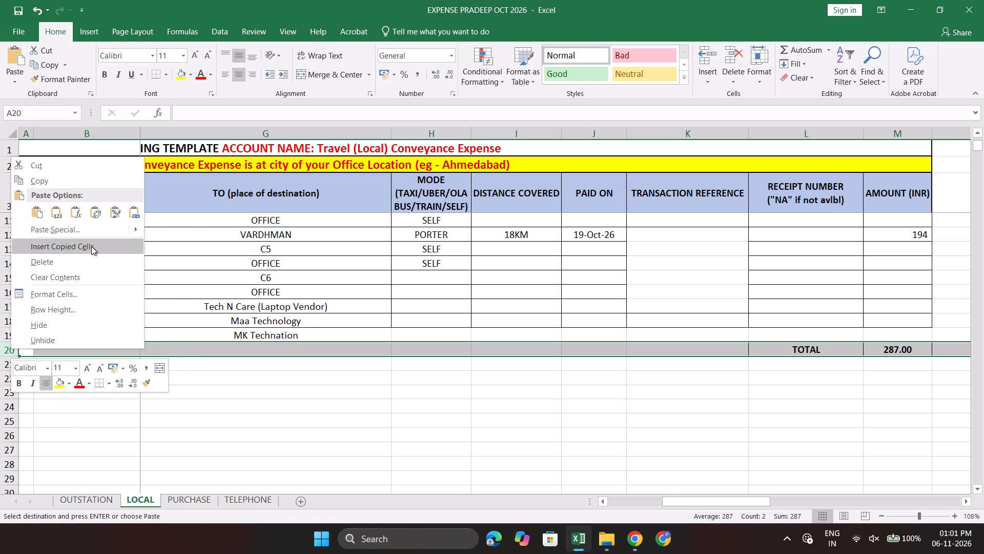
click(236, 359)
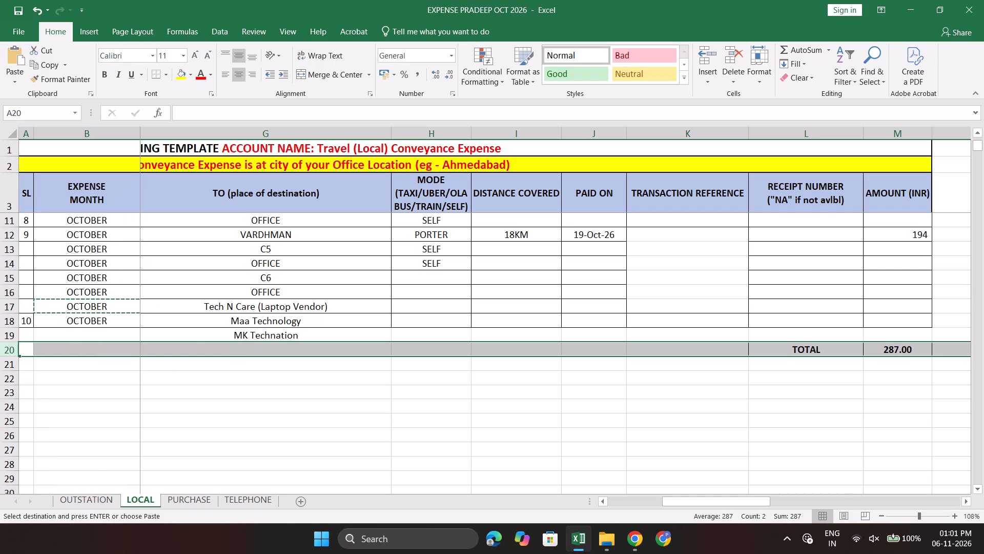
scroll(155, 390, right, 1)
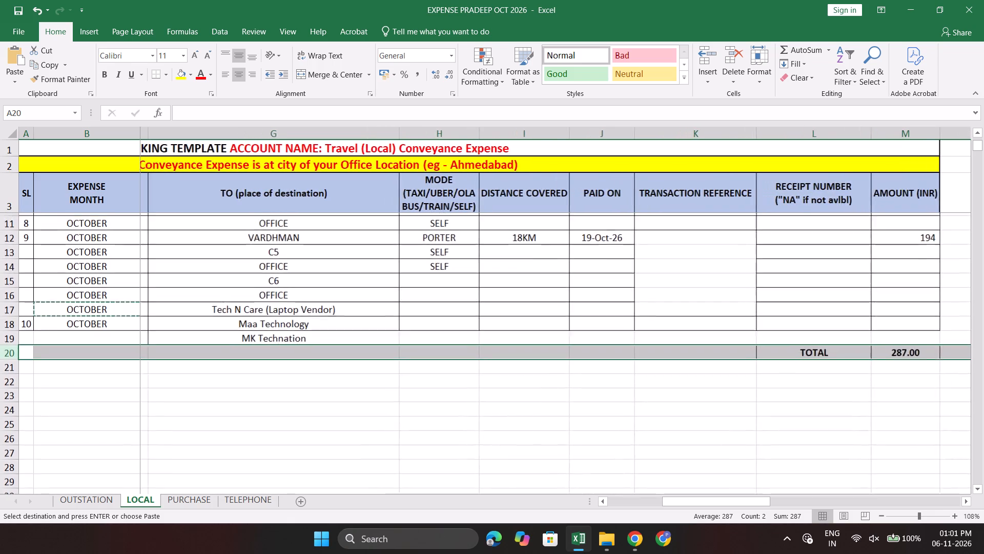
scroll(155, 390, right, 1)
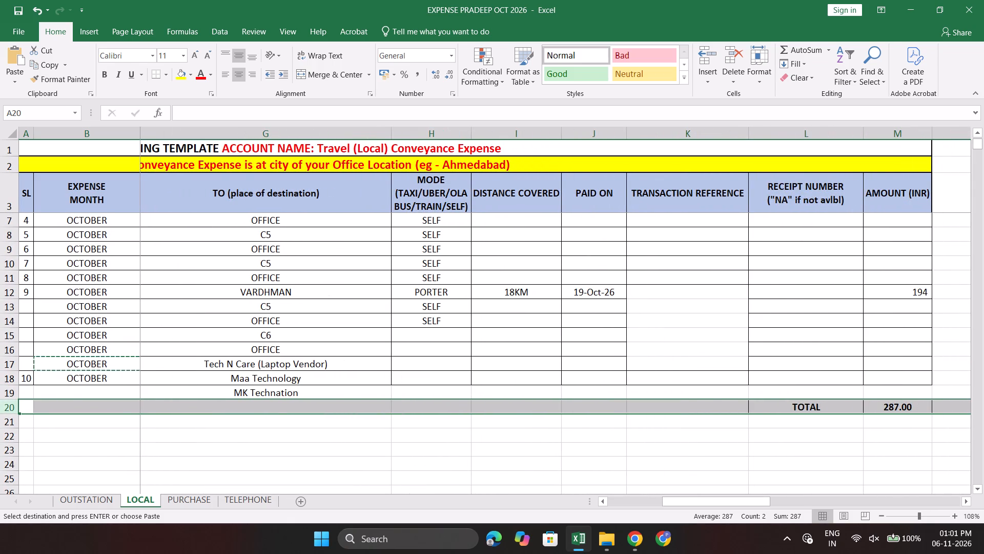
key(ctrl+x)
scroll(33, 405, down, 3)
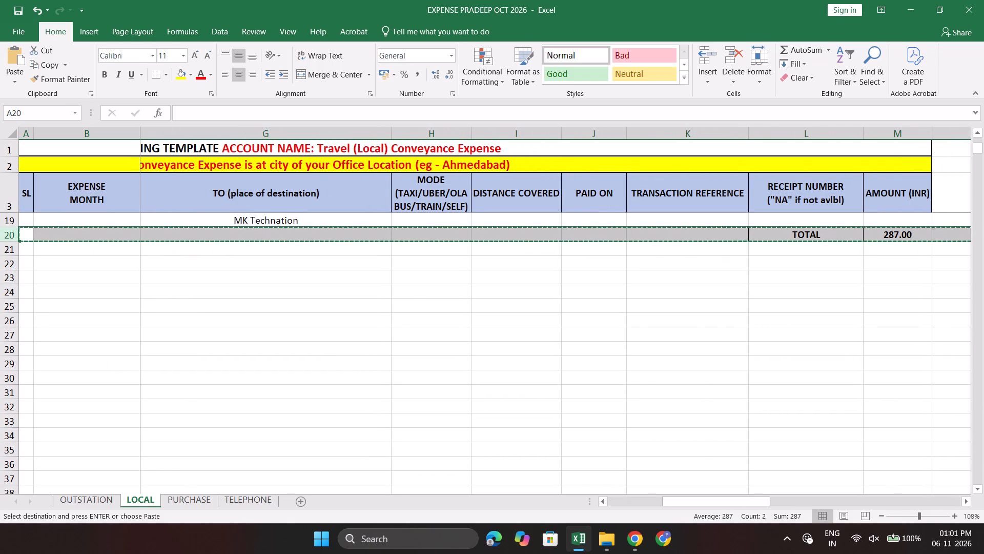
click(6, 423)
key(ctrl+v)
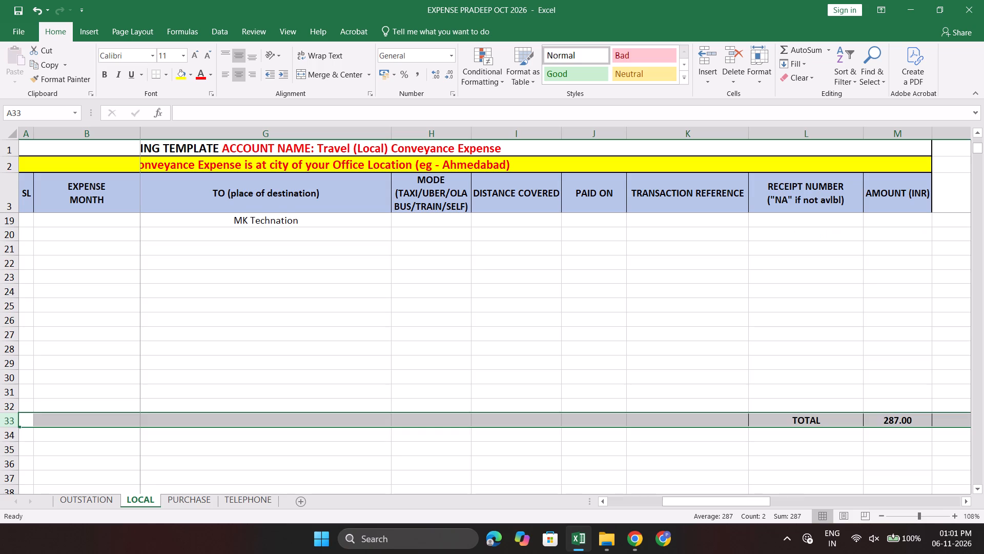
scroll(216, 367, up, 2)
click(257, 322)
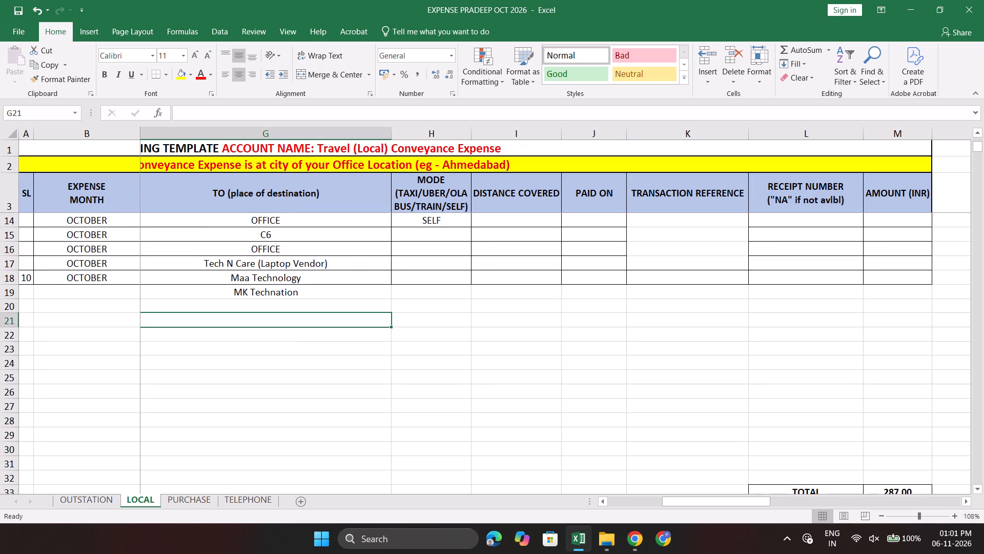
Enter Office in H19, beside the MK Technation entry in row 19.
click(441, 294)
scroll(441, 294, up, 2)
scroll(399, 380, up, 1)
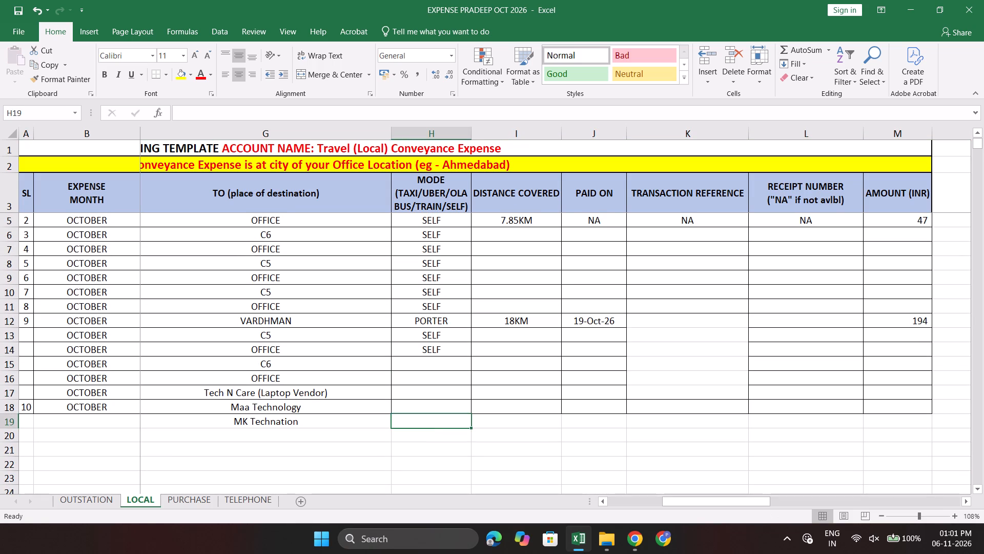
click(432, 426)
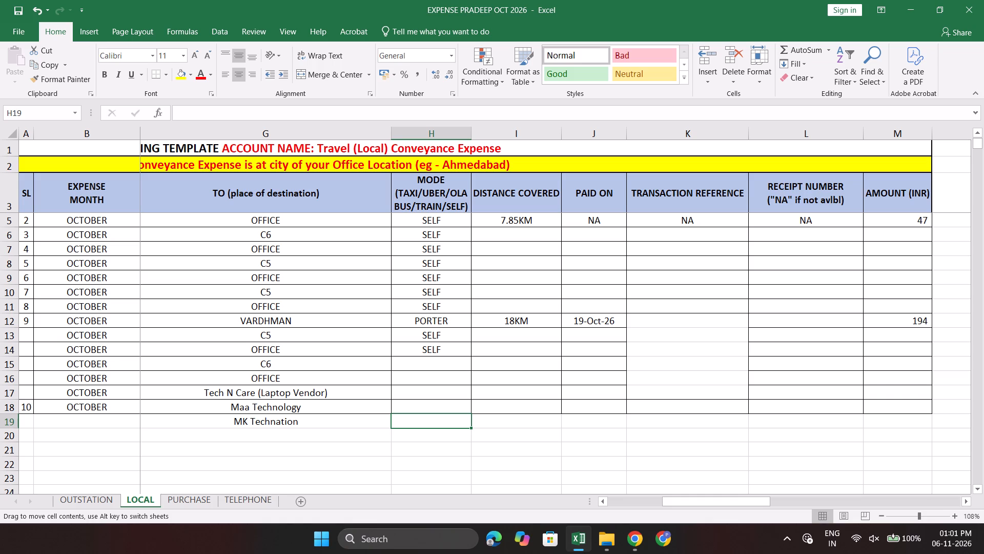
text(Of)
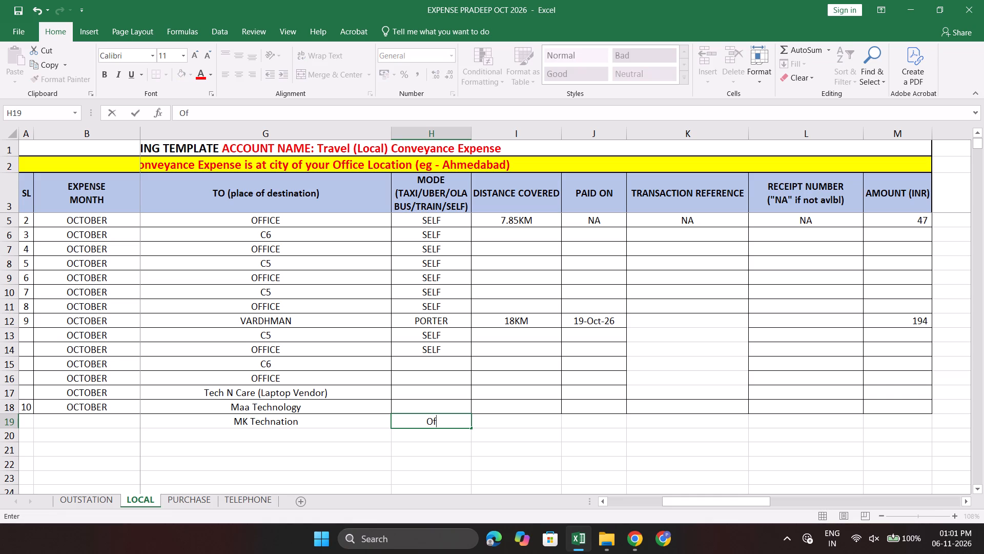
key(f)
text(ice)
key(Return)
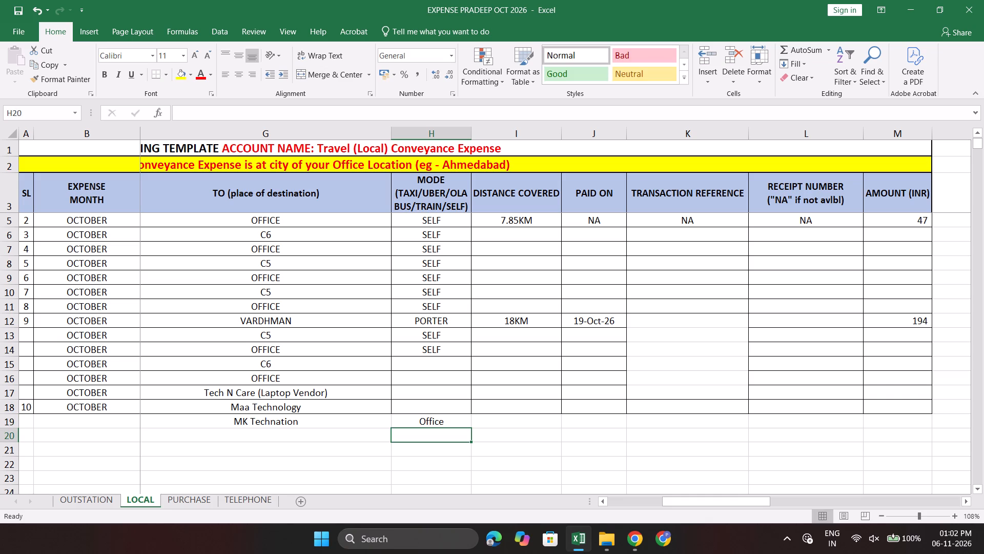
Enter the next trip pair in row 20, with OFFICE in G20 and Adani office in H20.
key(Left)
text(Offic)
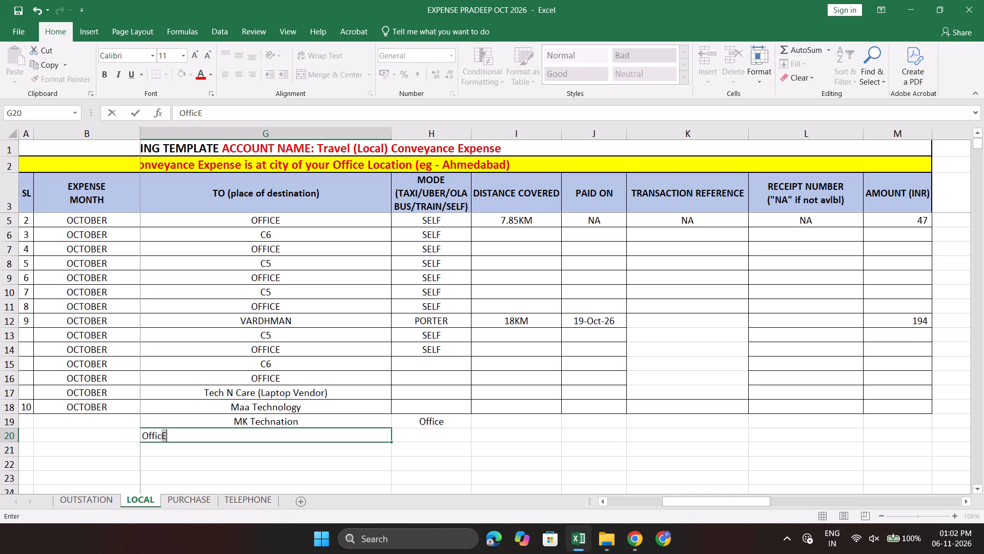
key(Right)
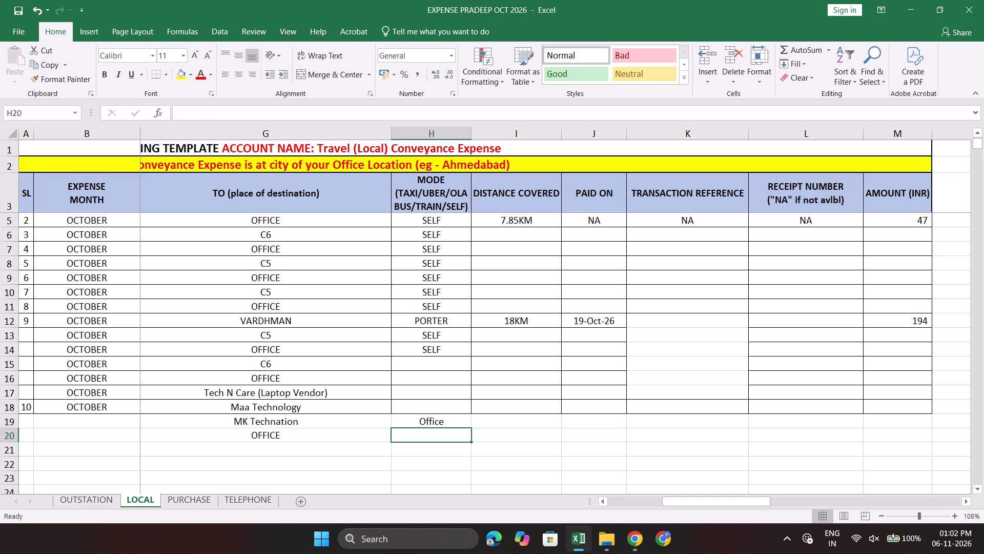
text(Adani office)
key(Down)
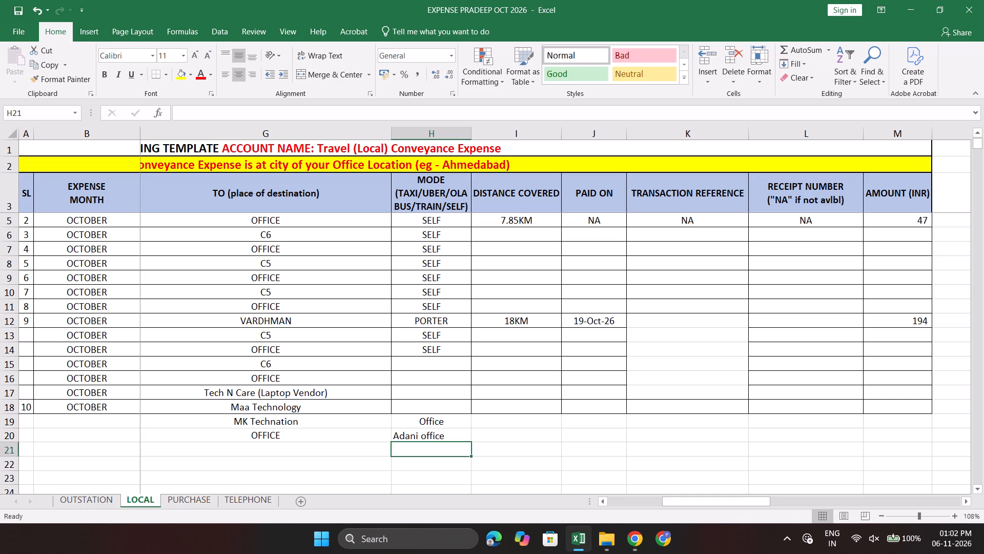
Enter the return trip pair in row 21, with Adani Office in G21 and Office in H21.
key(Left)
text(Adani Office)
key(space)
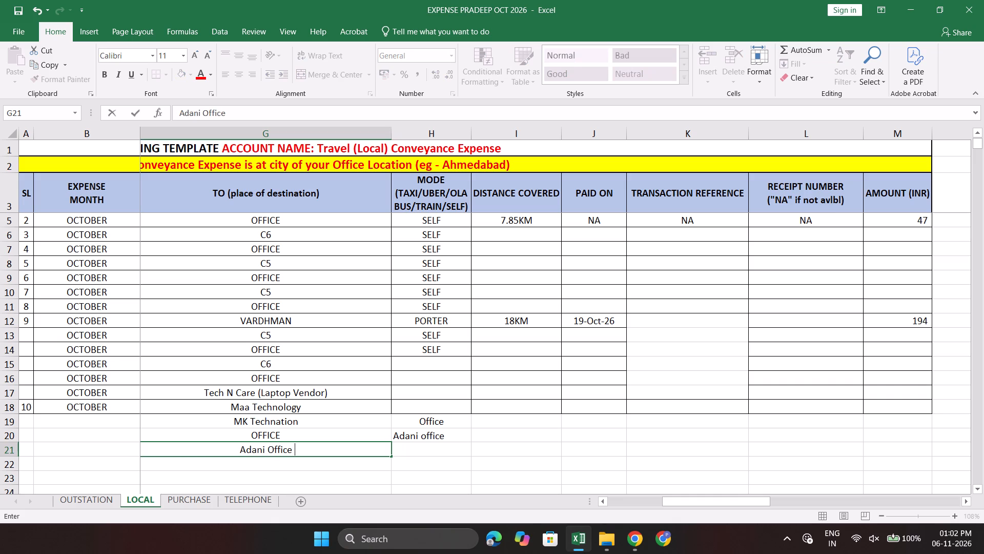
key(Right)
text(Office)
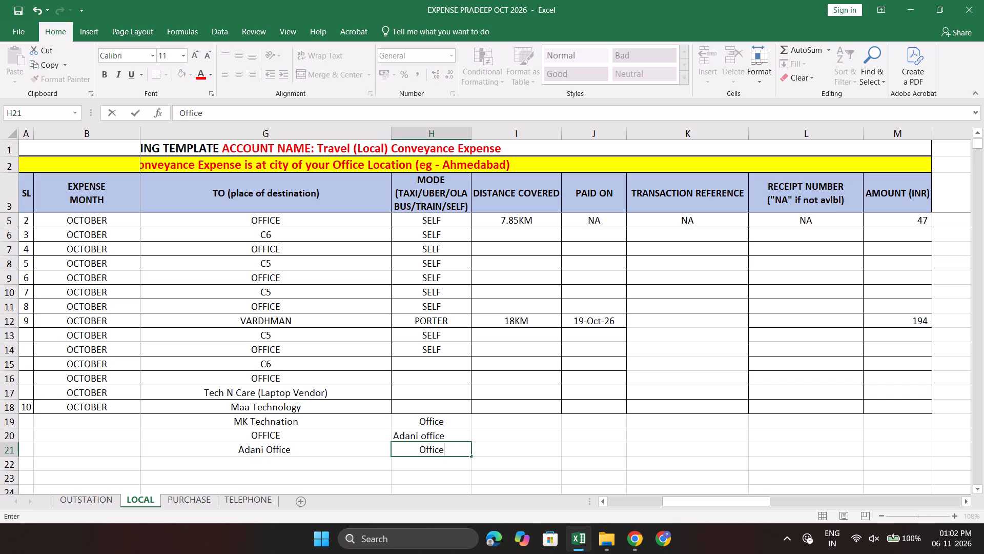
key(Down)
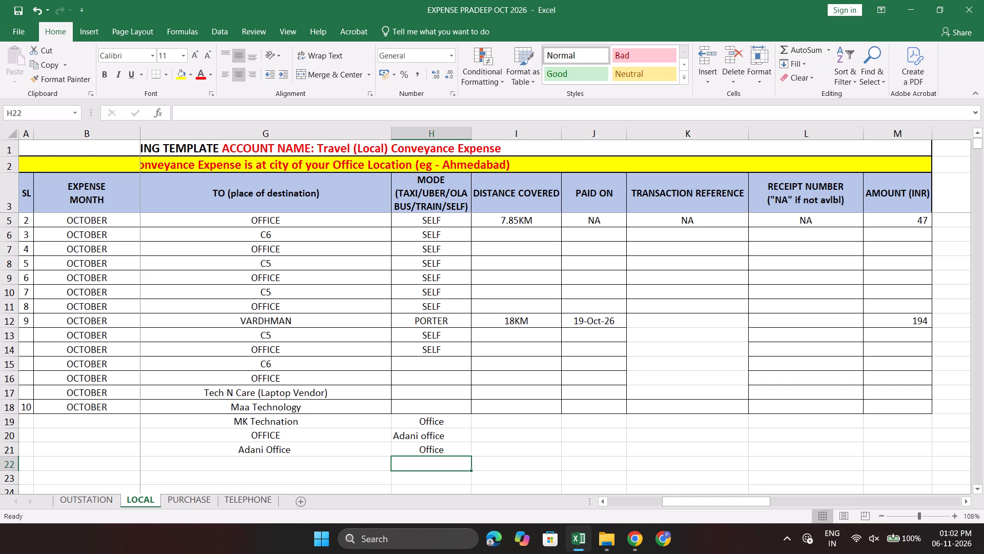
Move the three trip pairs from G19:H21 to F20:G22, under the origin and destination columns.
scroll(293, 407, right, 3)
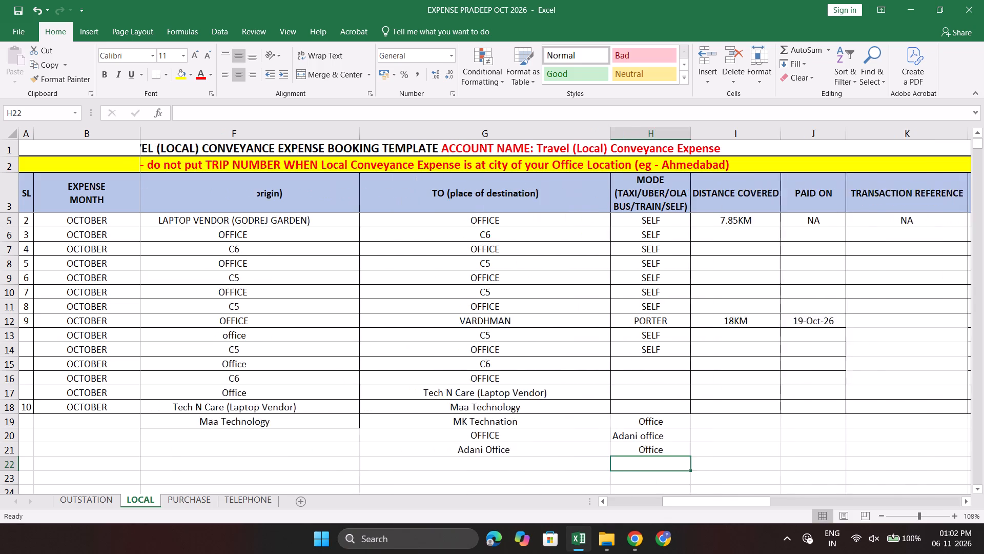
scroll(210, 414, right, 4)
scroll(439, 465, left, 1)
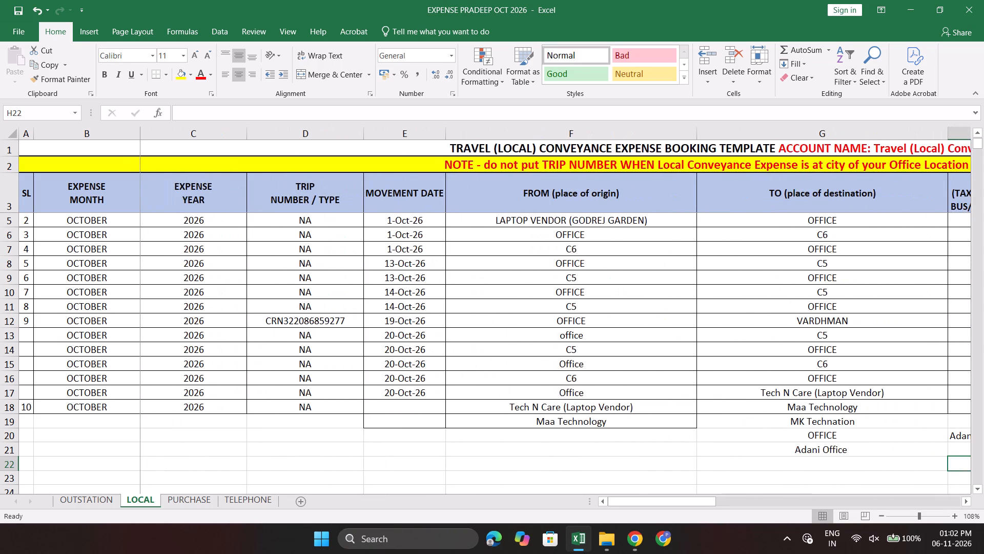
scroll(439, 465, left, 5)
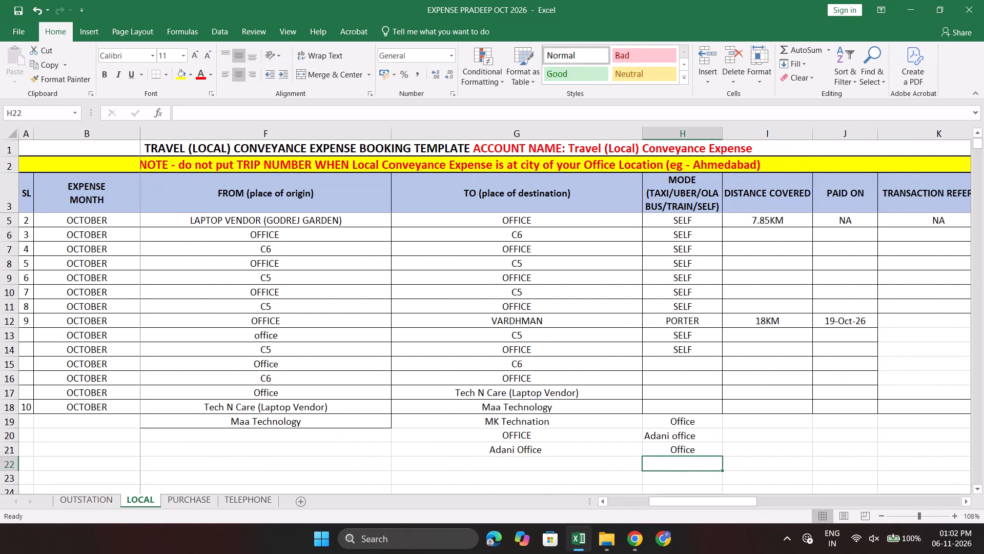
click(533, 425)
key(shift+Right)
key(shift+Down)
key(shift+Down)
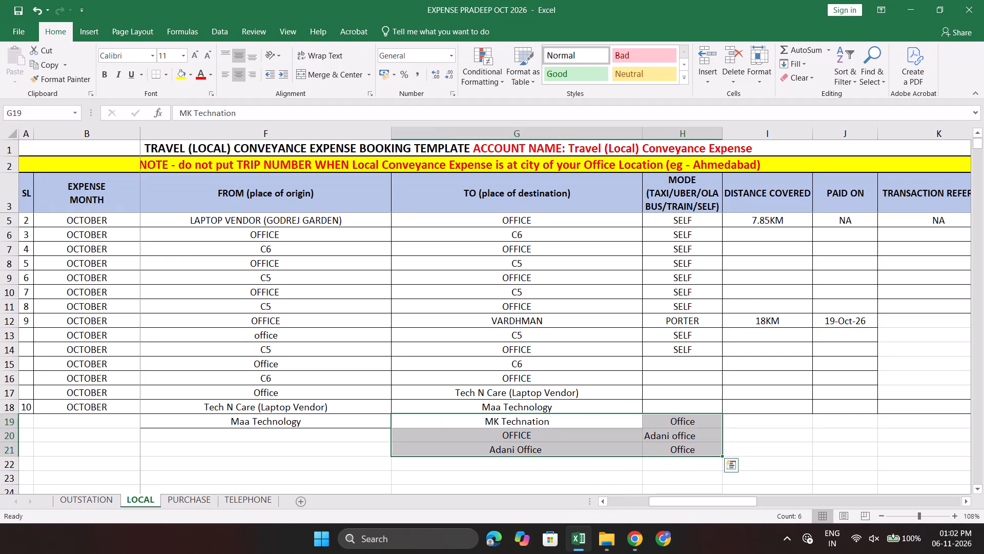
key(ctrl+x)
scroll(300, 411, right, 1)
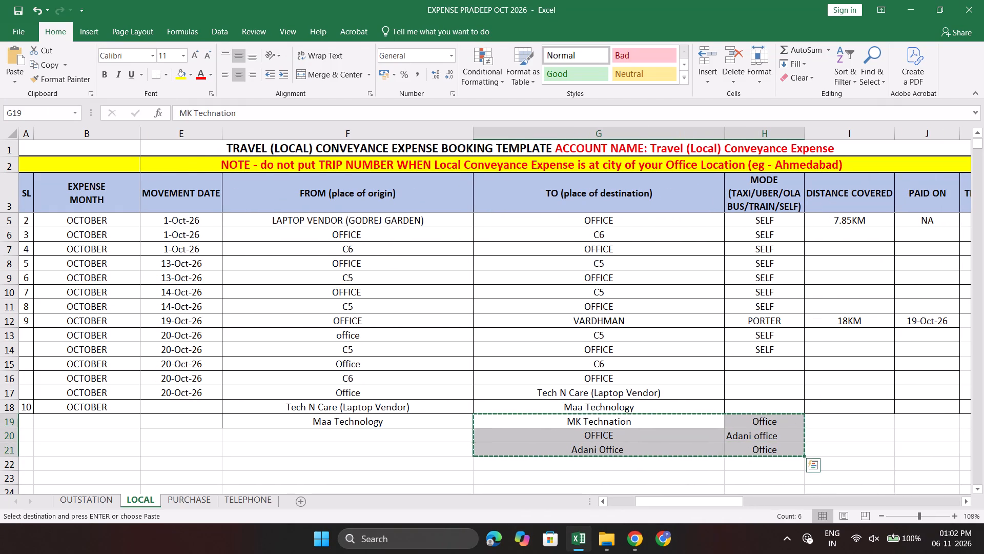
click(336, 434)
key(ctrl+v)
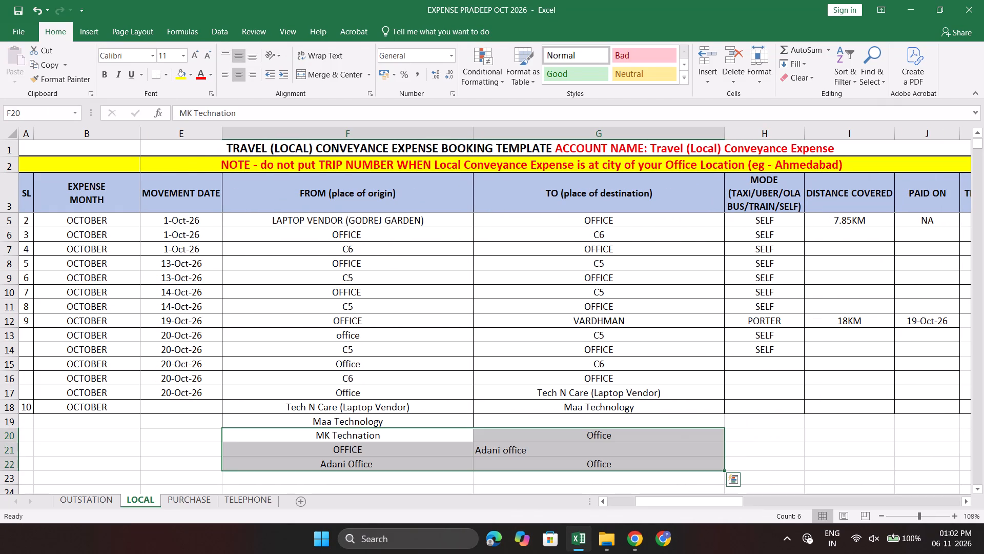
Enter the trip in row 23 with Office as the origin and C6 as the destination.
click(599, 457)
scroll(599, 457, down, 1)
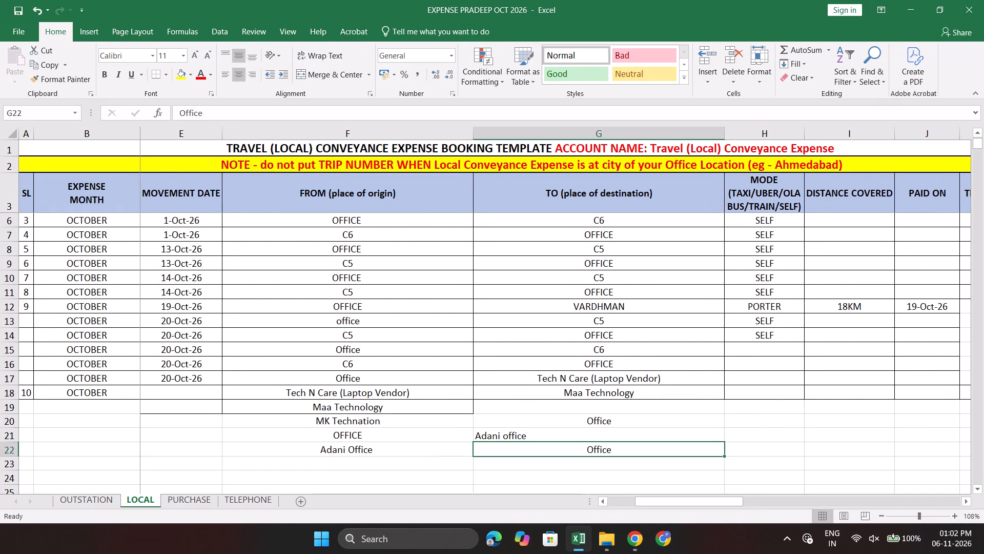
click(391, 468)
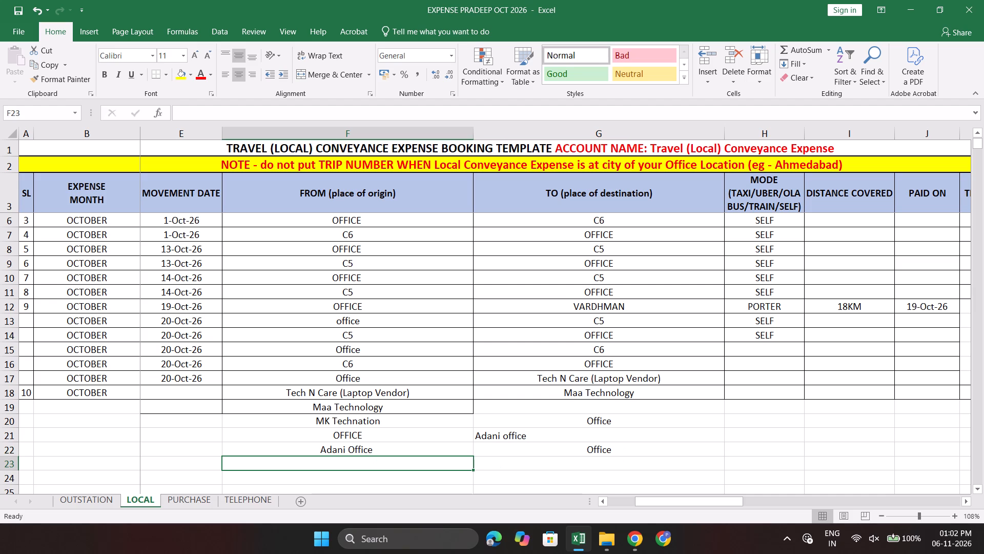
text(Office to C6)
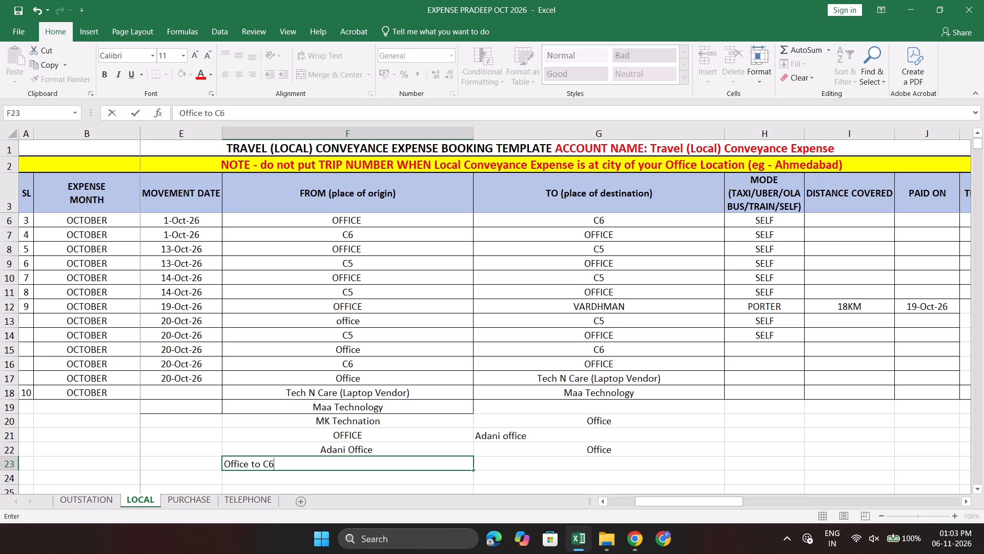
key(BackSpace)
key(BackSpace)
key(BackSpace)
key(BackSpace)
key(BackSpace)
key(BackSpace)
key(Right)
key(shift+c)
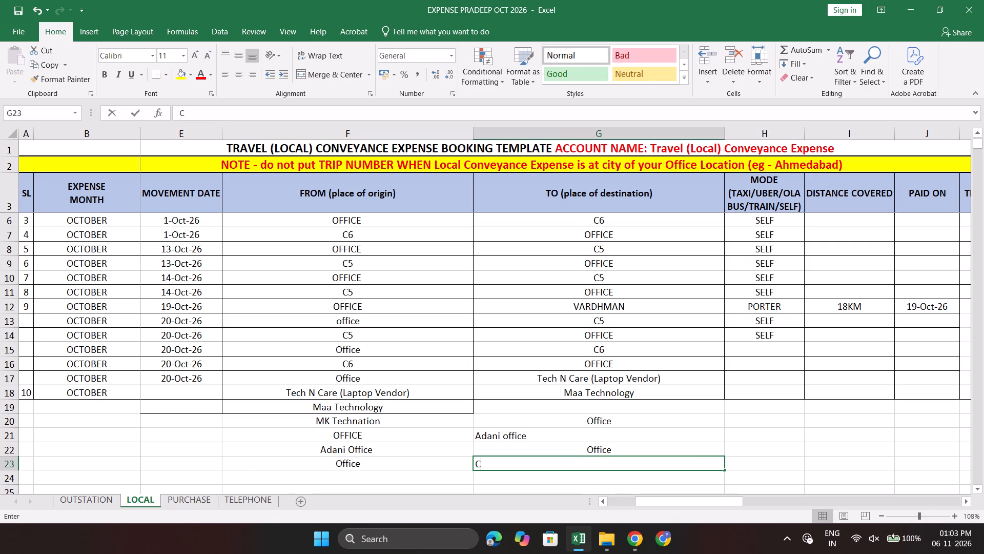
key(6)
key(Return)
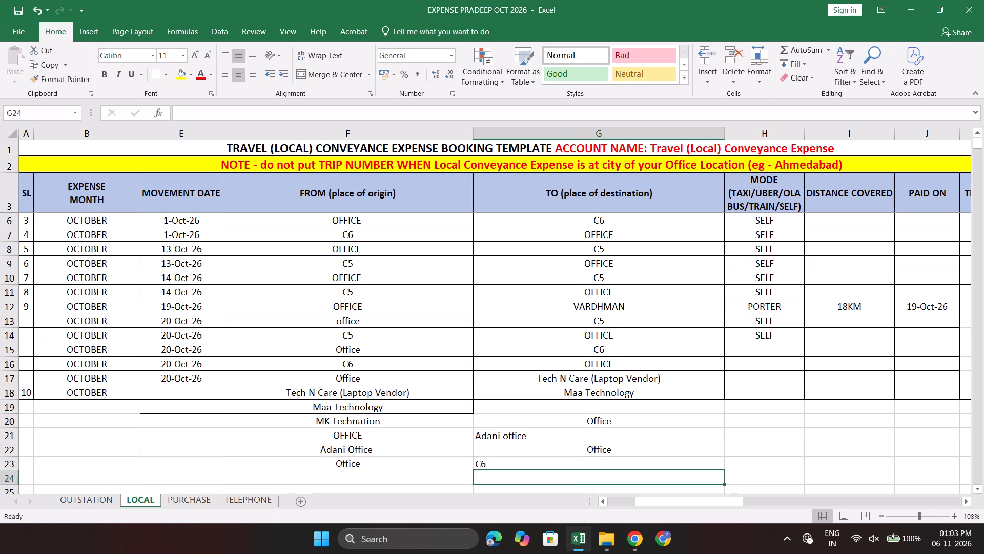
Enter the return trip in row 24 with C6 as the origin and Office as the destination.
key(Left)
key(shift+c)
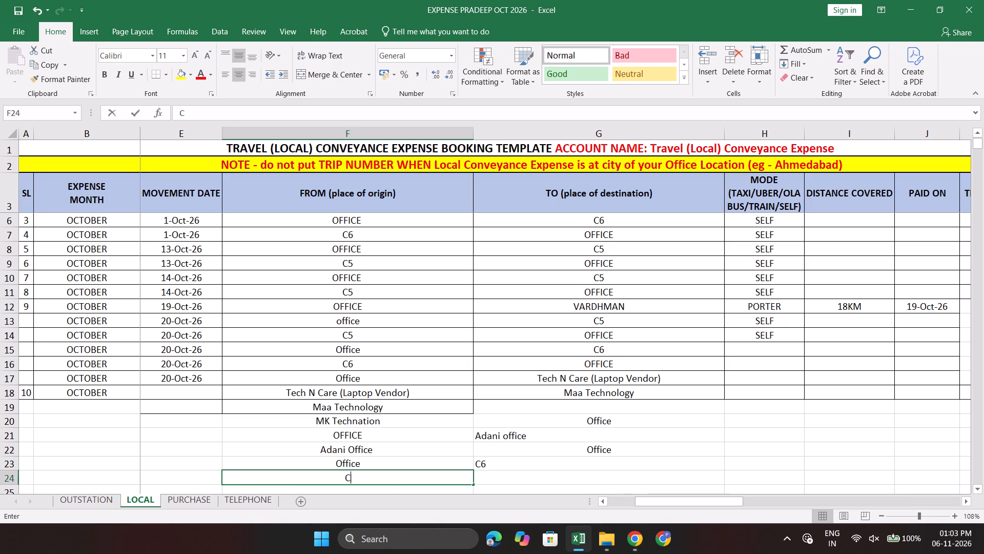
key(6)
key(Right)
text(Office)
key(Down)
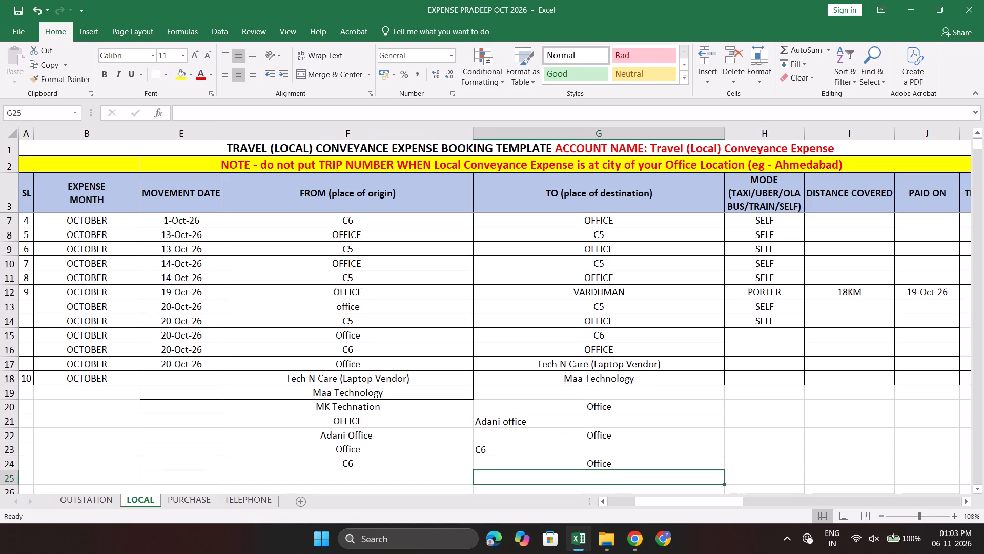
Copy row 17's month OCTOBER, year 2026, trip type NA and movement date 20-Oct-26 into B18:E24.
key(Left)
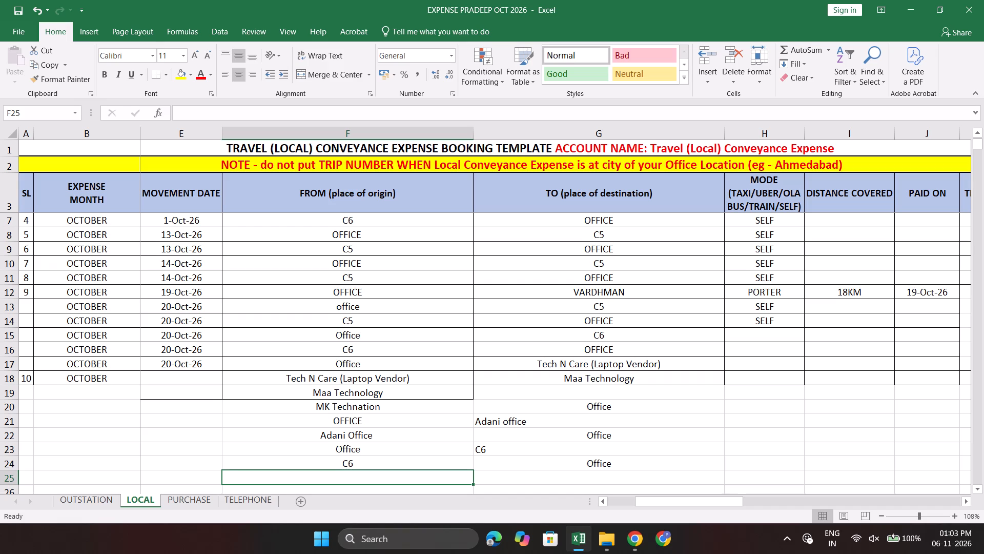
scroll(362, 456, down, 1)
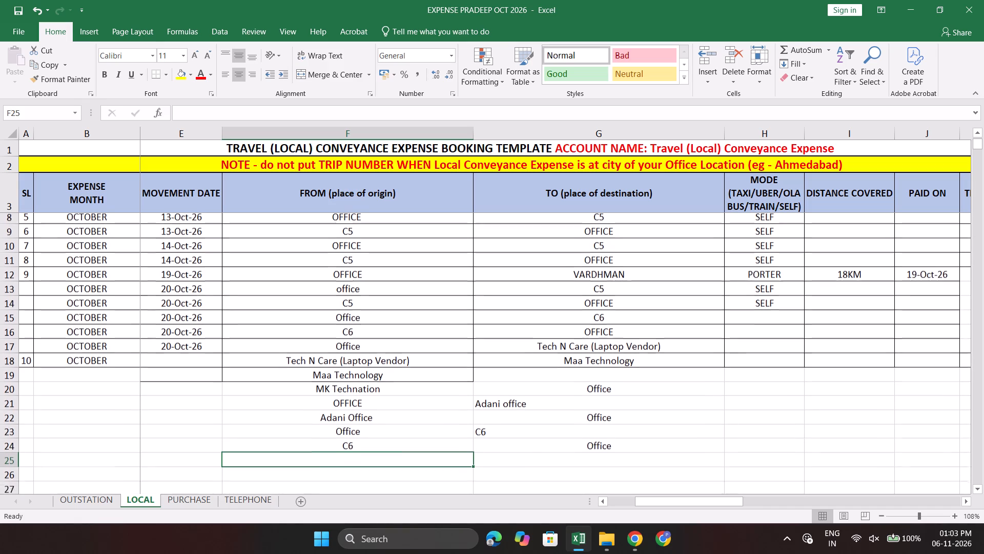
scroll(362, 456, down, 1)
scroll(397, 402, right, 4)
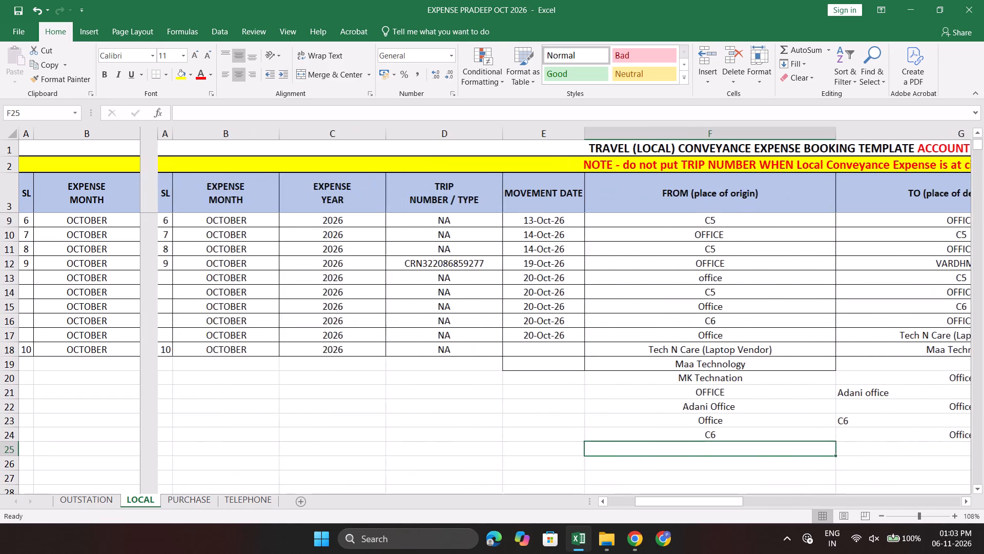
click(191, 354)
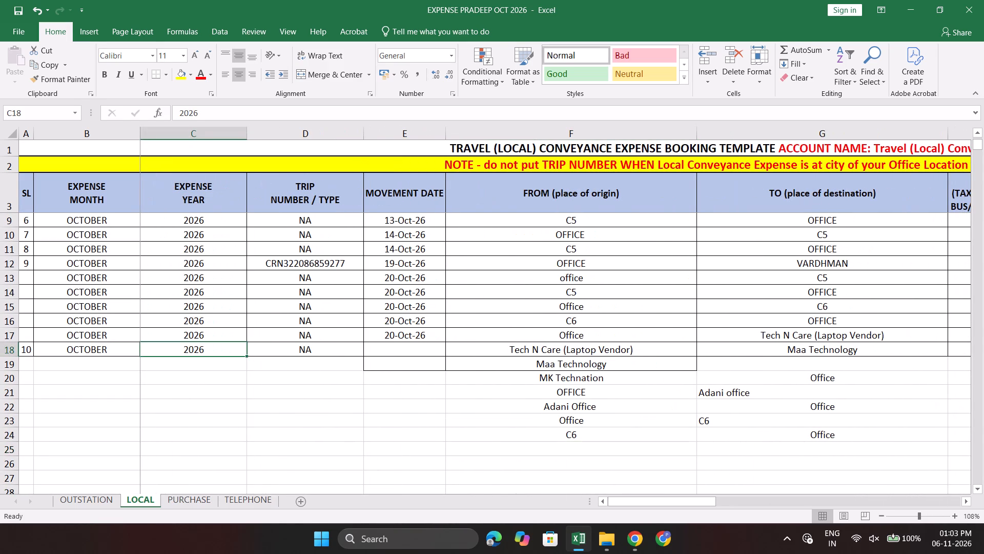
click(75, 354)
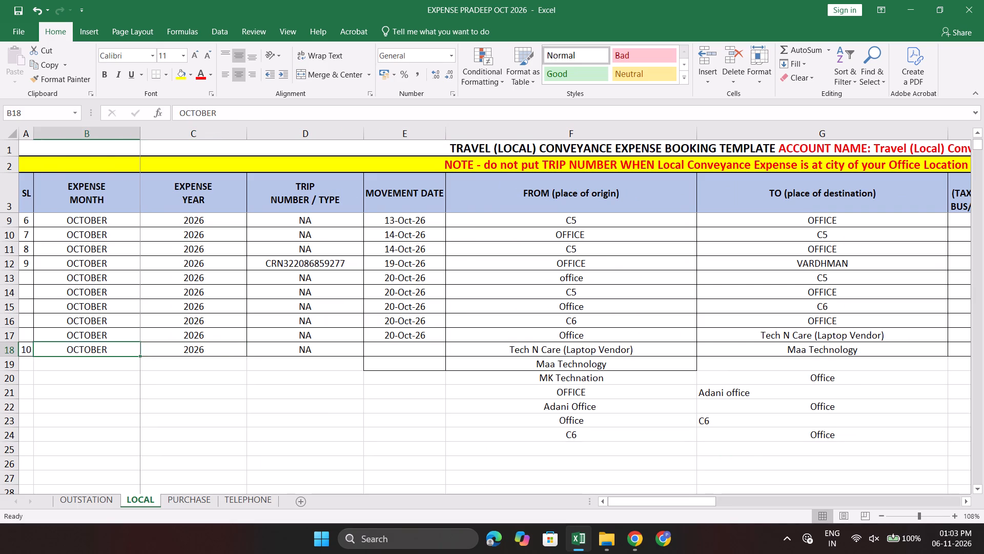
key(shift+Right)
key(shift+Right)
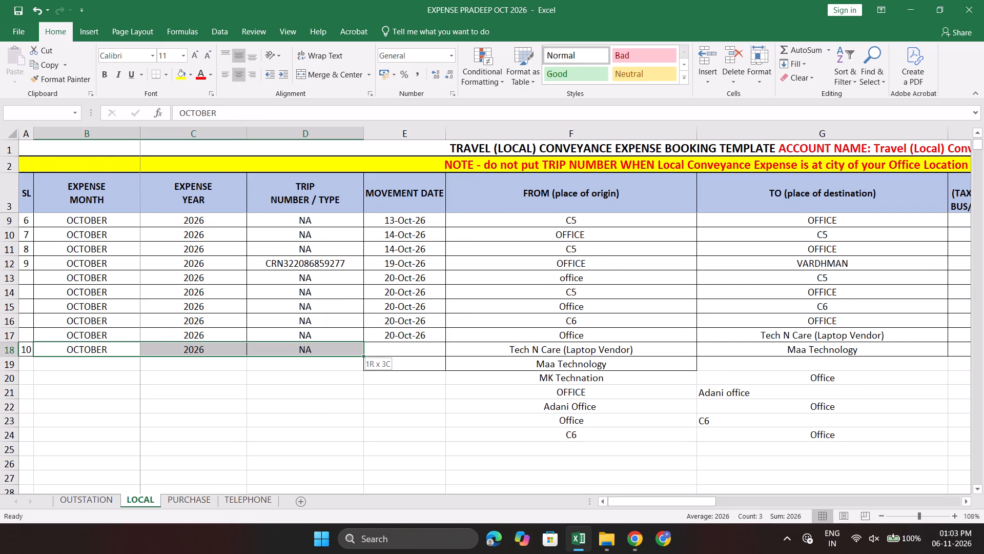
key(Up)
key(shift+Right)
key(shift+Right)
key(shift+Right)
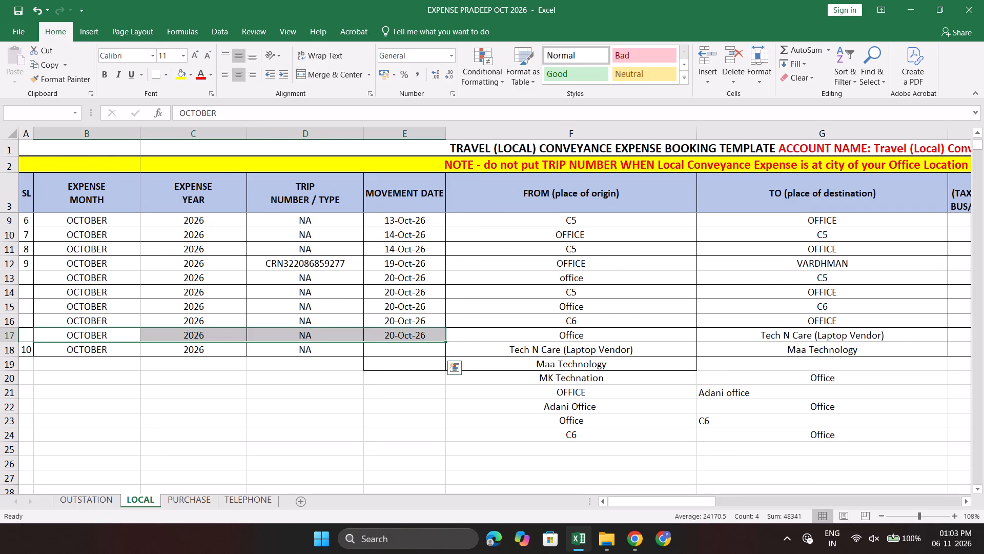
key(ctrl+c)
click(104, 350)
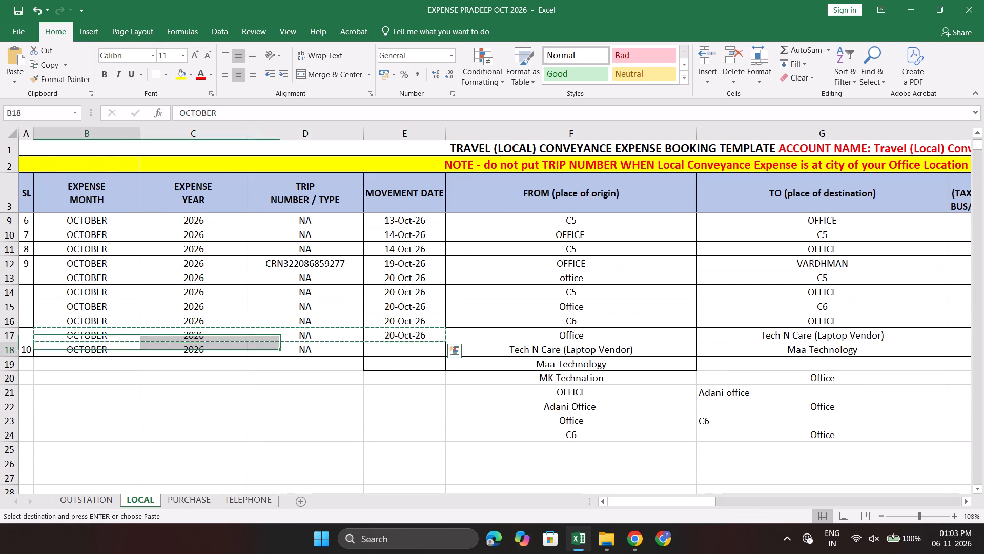
key(shift+Right)
key(shift+Right)
key(shift+Right)
key(shift+Down)
key(shift+Down)
key(shift+Down)
key(shift+Down)
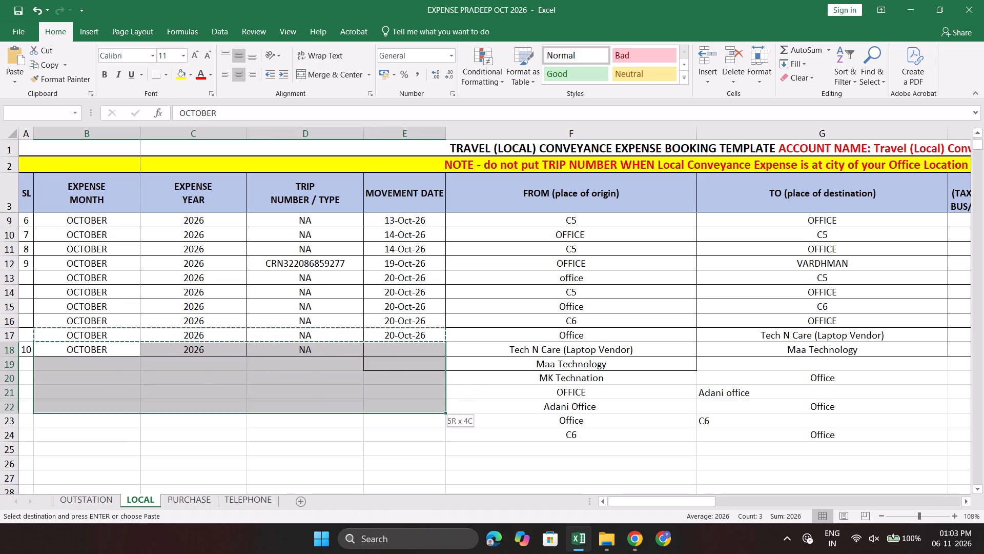
key(shift+Down)
key(shift+Down)
key(ctrl+v)
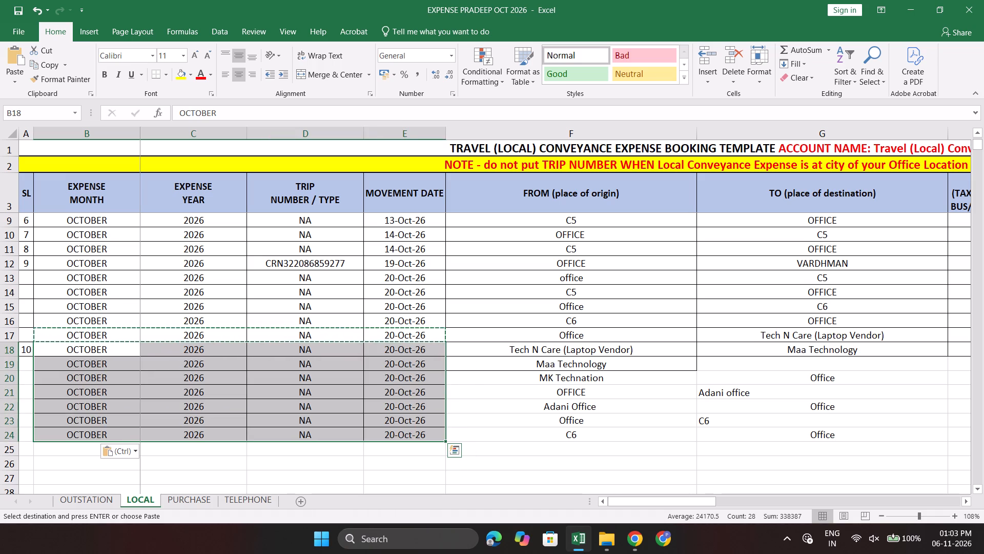
click(397, 410)
scroll(397, 410, right, 1)
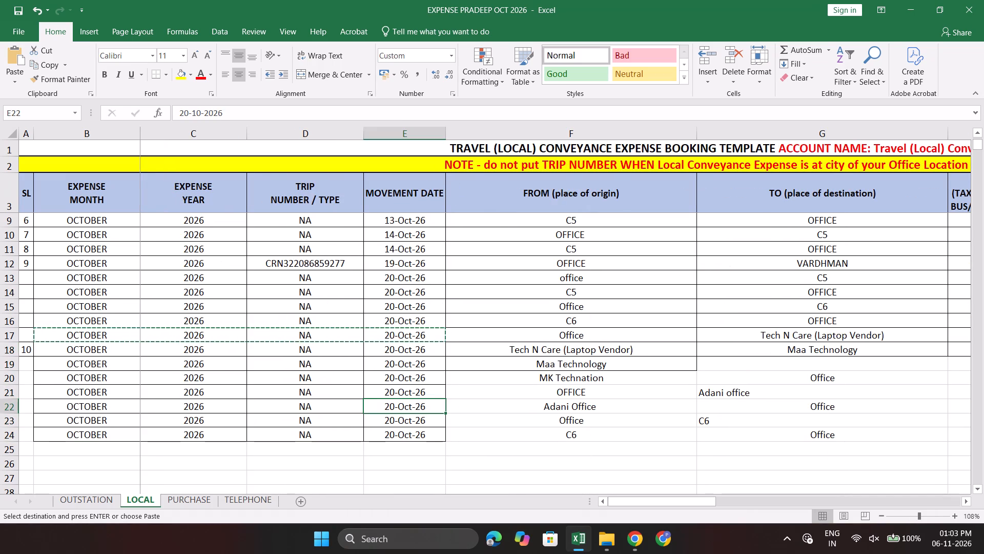
Extend the serial number series from A9:A11 down to A24 on the LOCAL sheet.
click(25, 226)
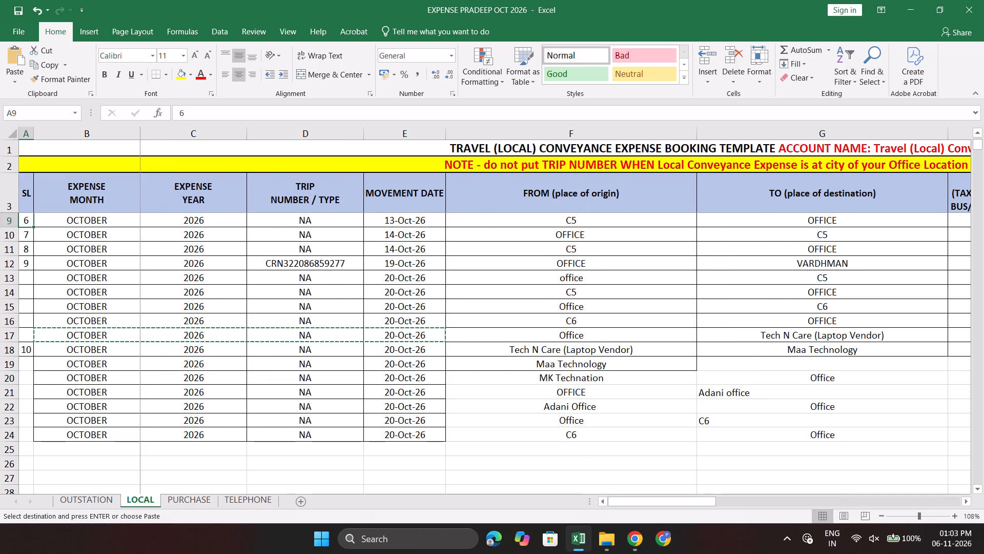
key(shift+Down)
key(shift+Down)
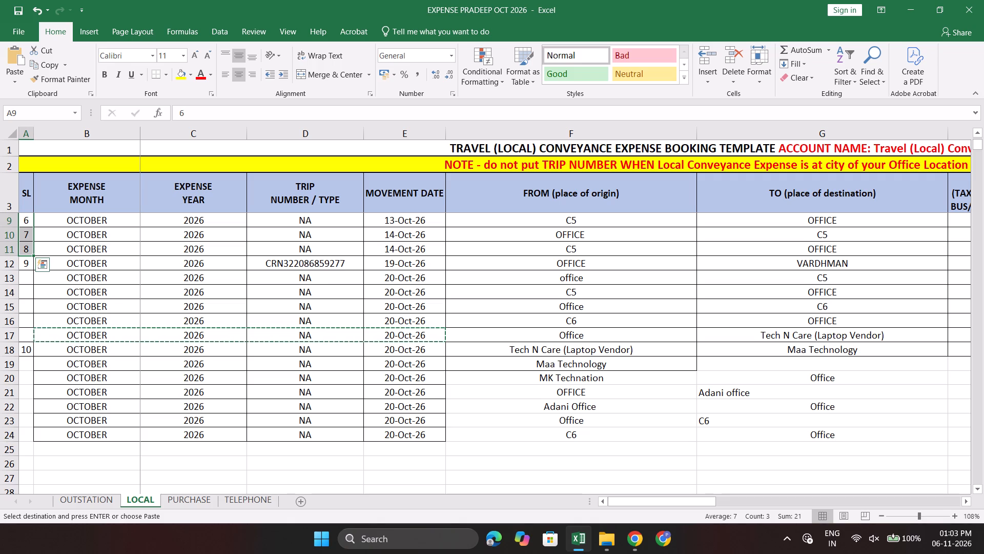
drag(31, 253, 33, 438)
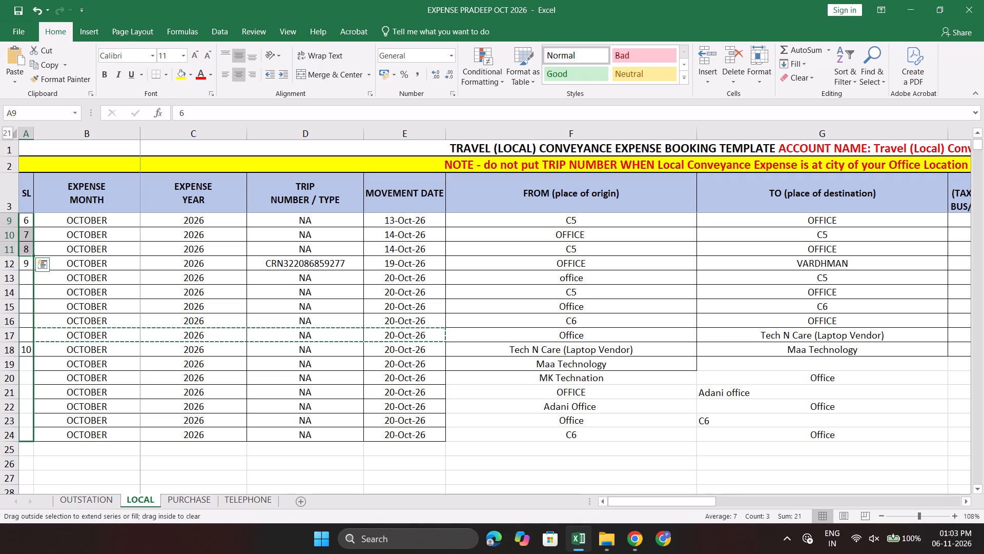
drag(33, 438, 34, 438)
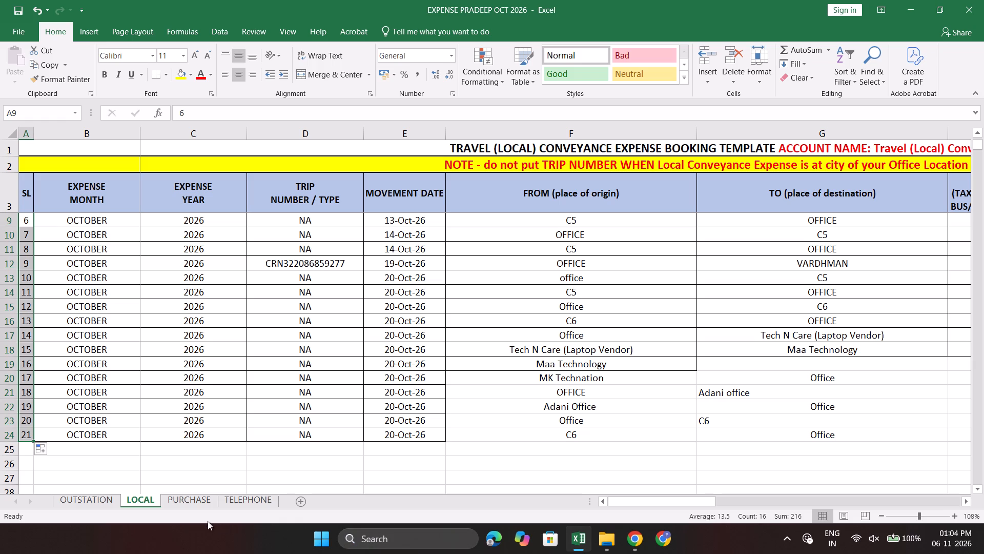
Start the purchase entry in row 3 of the PURCHASE sheet with month OCT, year 2026 and account name OFFICE EXPENSE.
click(189, 499)
scroll(285, 287, right, 2)
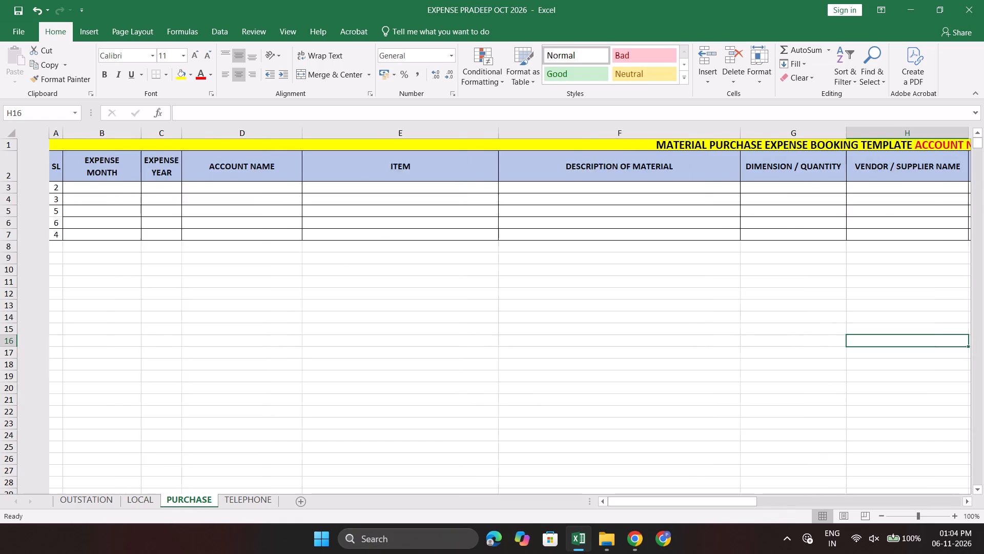
click(64, 188)
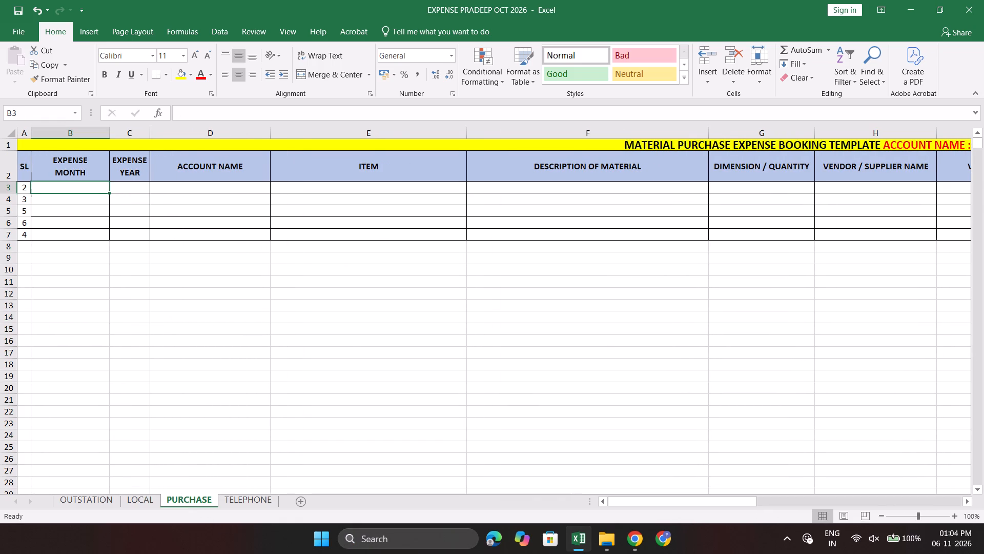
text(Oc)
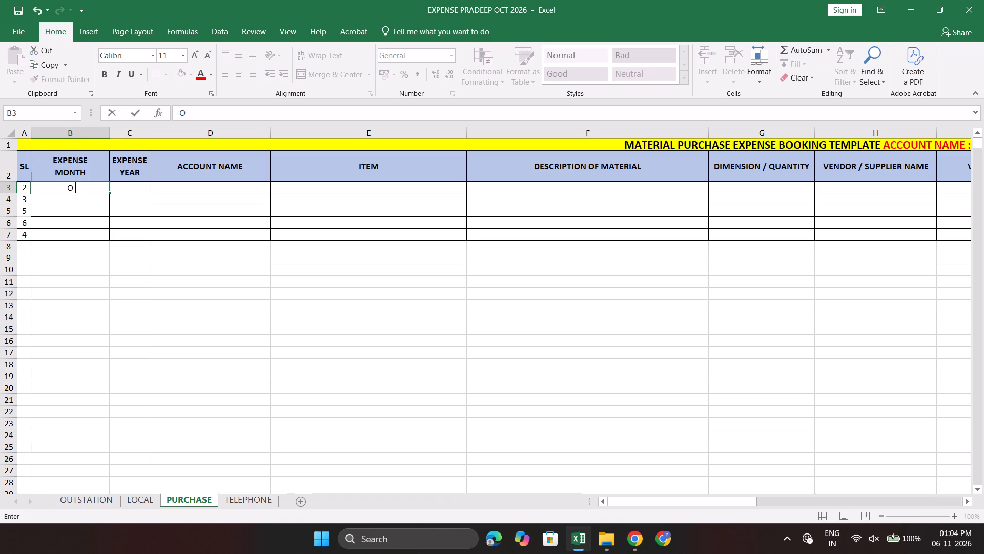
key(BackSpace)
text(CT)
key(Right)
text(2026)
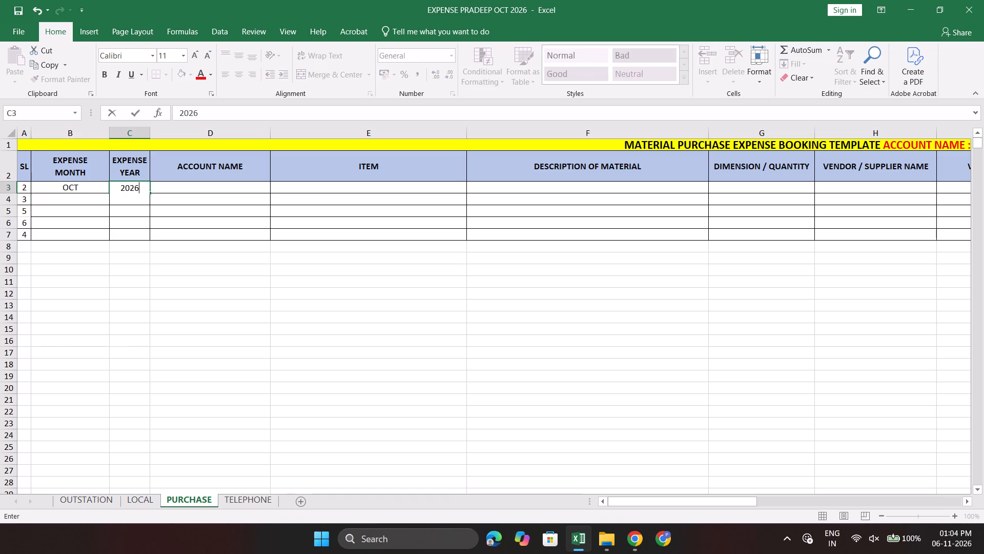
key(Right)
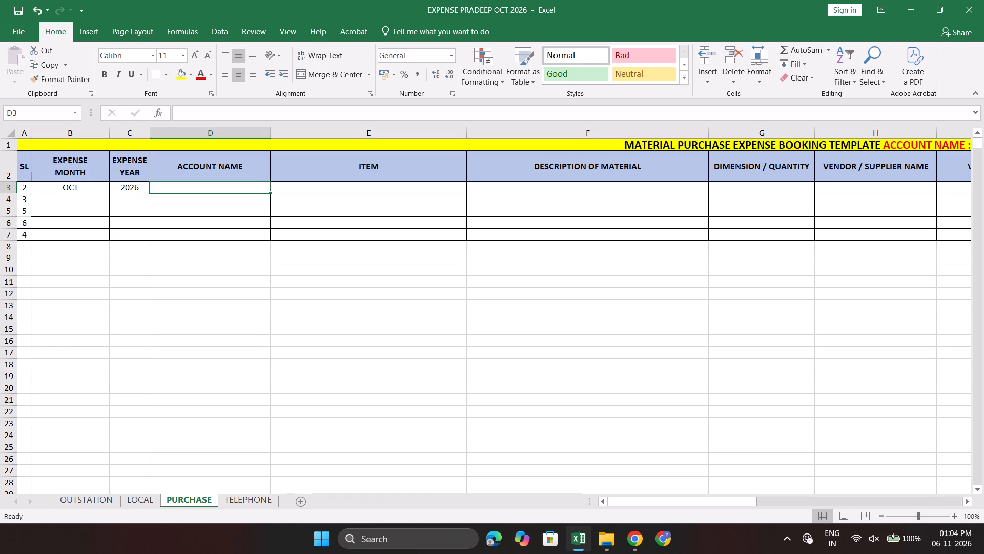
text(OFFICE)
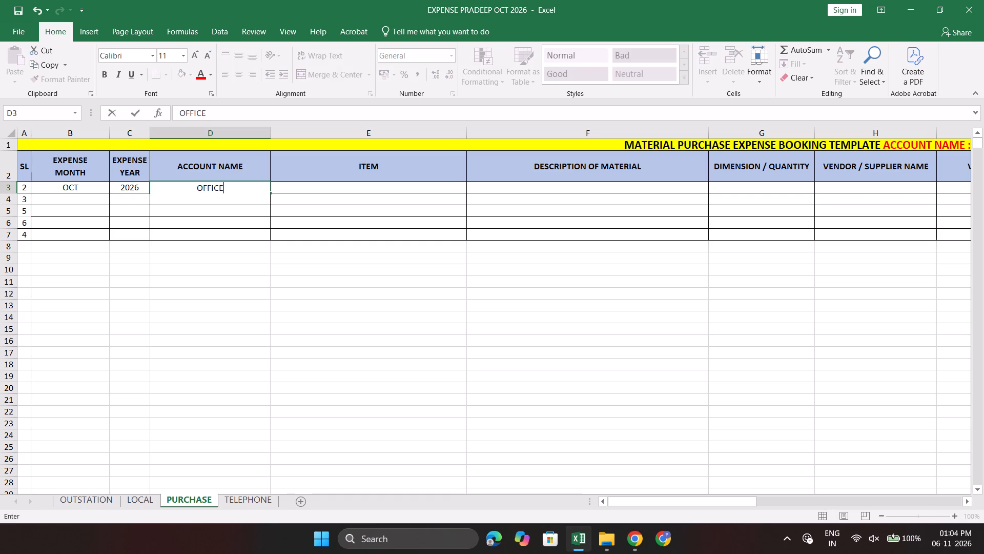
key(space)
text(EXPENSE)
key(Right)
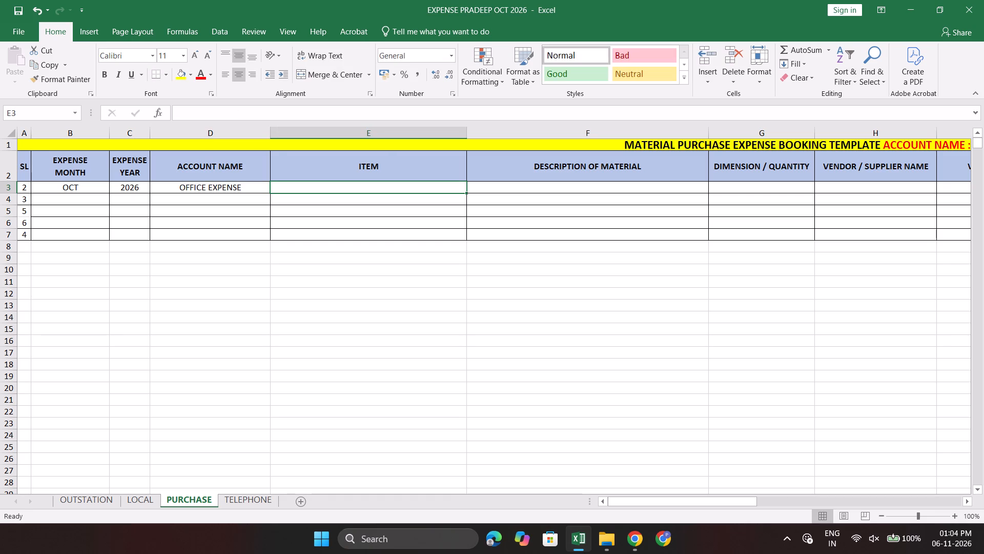
Enter VISITING CARD as the item in row 3.
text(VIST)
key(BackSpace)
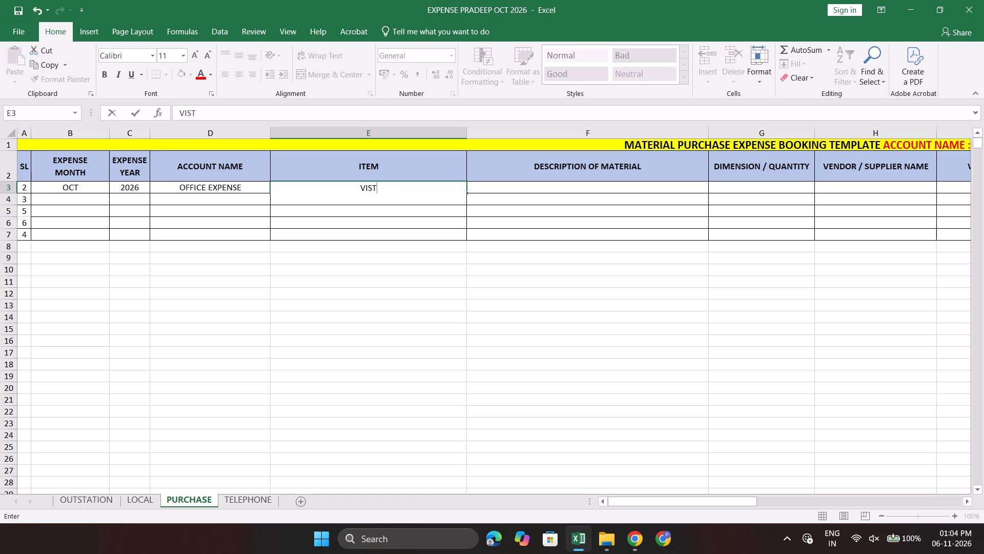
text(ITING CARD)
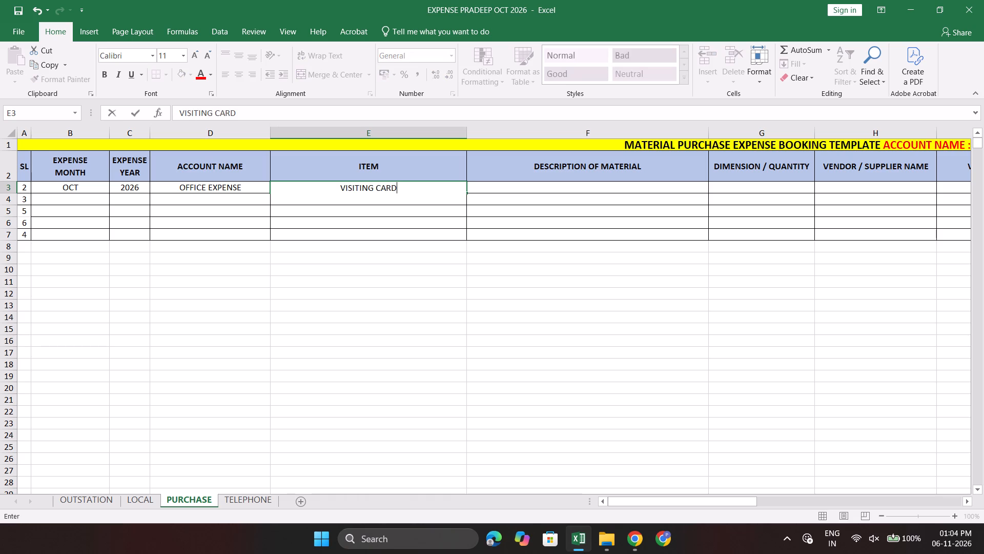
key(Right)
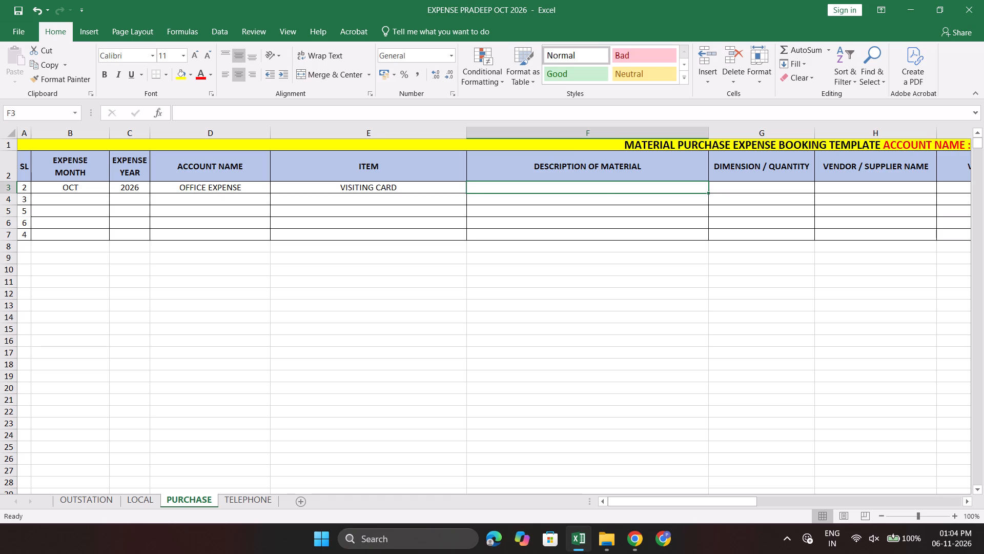
Describe the row 3 material as VISITING CARD PRINTED FROM UMA FOR, followed by the cardholder's name.
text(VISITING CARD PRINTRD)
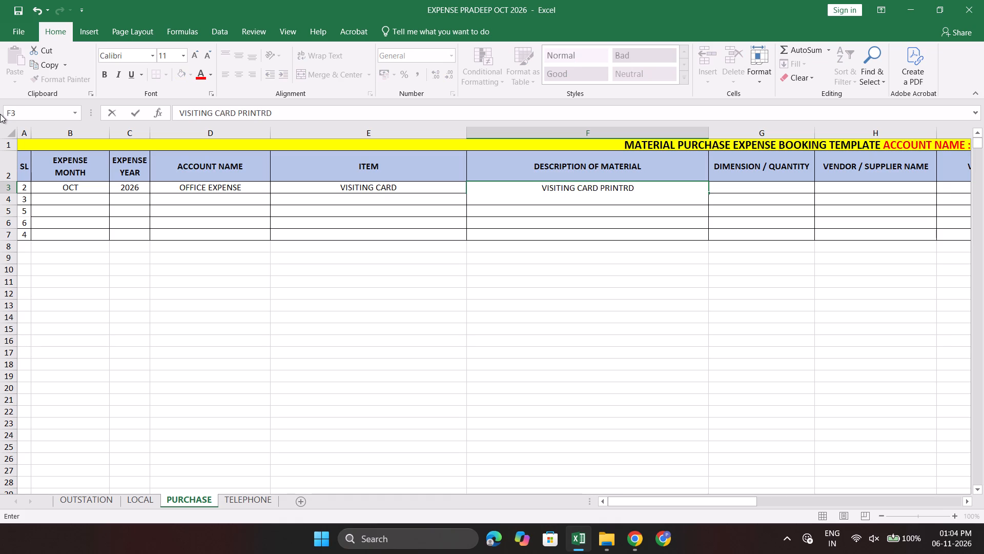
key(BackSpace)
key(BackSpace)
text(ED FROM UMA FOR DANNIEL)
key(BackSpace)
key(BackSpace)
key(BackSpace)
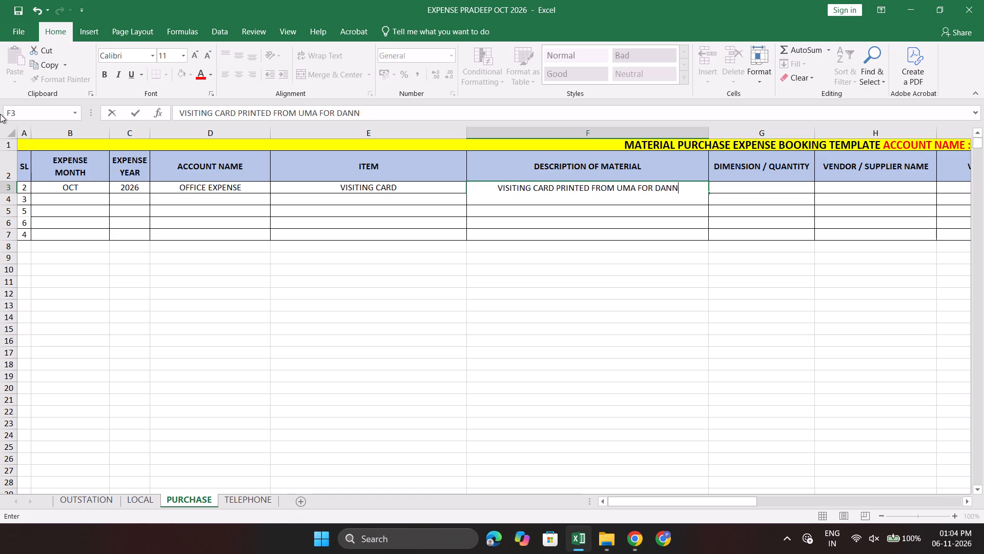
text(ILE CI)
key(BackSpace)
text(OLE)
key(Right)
Enter 100PCS as the dimension/quantity in row 3.
scroll(0, 114, left, 3)
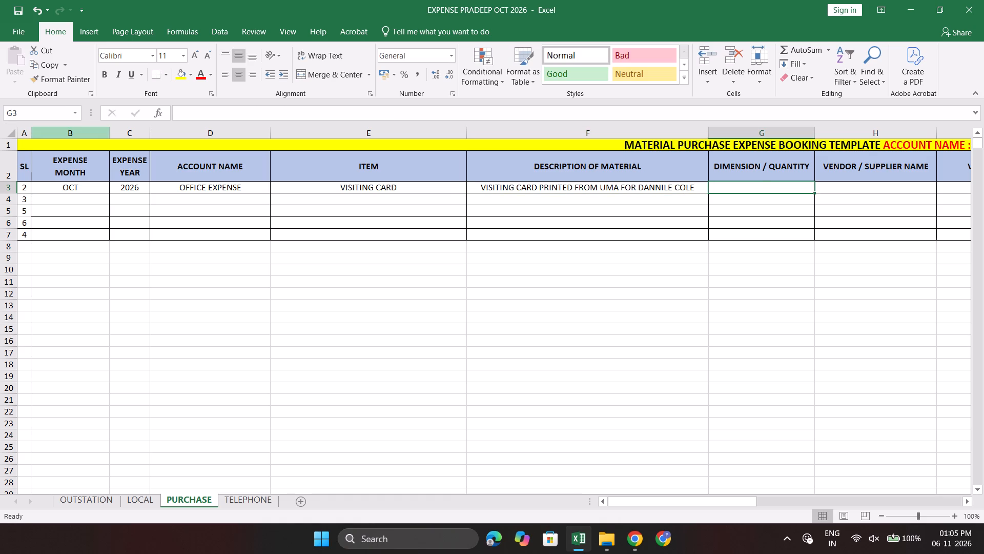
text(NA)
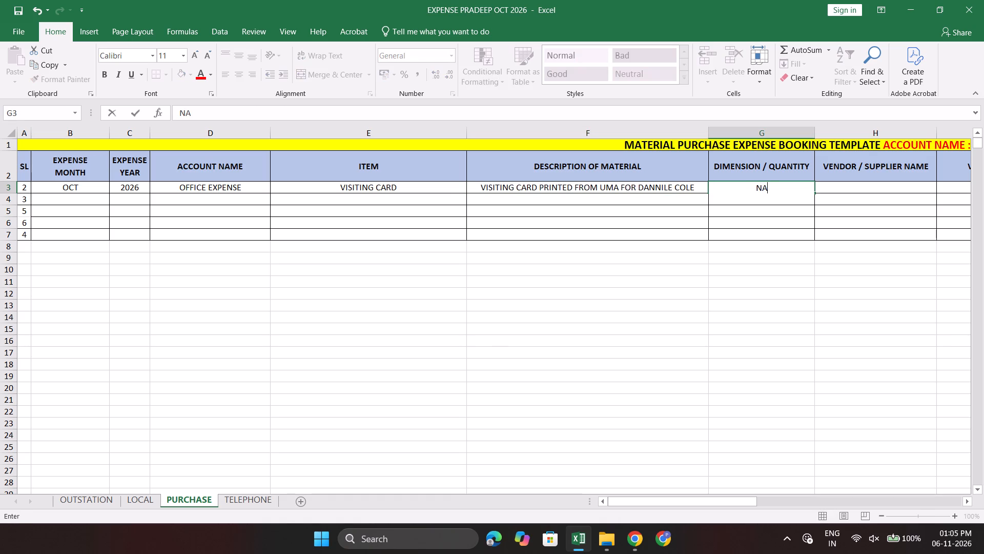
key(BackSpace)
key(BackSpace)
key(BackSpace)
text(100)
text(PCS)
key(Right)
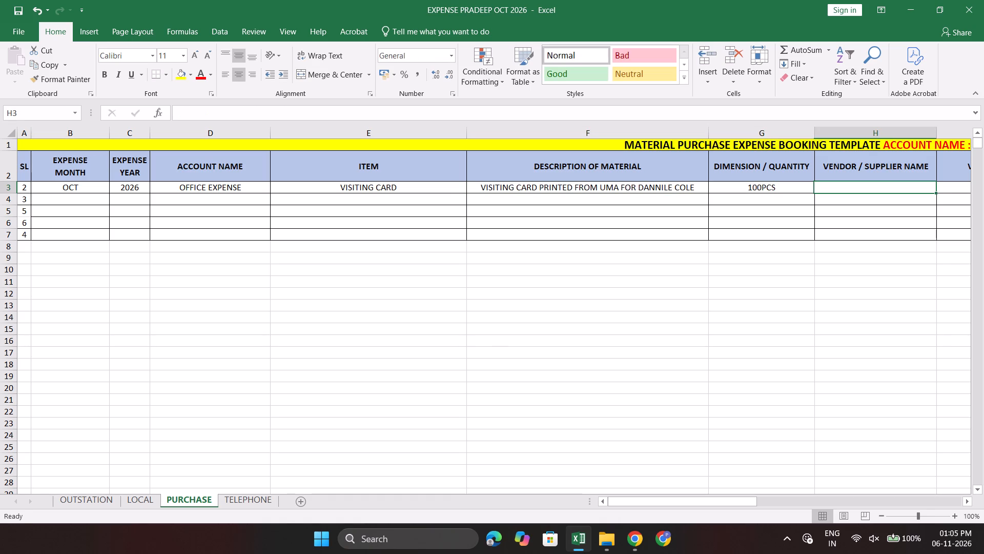
Enter UMA as the vendor name and AHMEDABAD as the vendor city in row 3.
scroll(583, 295, left, 4)
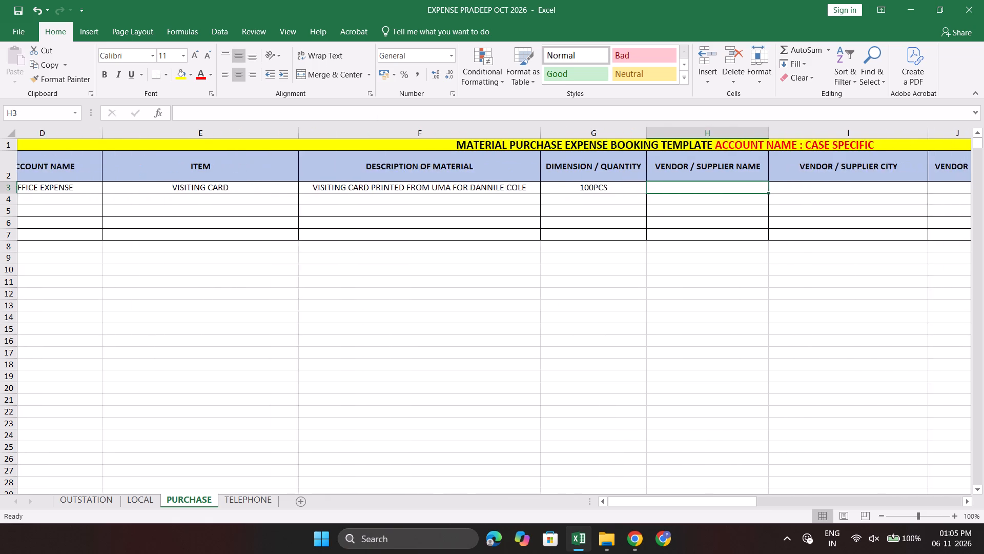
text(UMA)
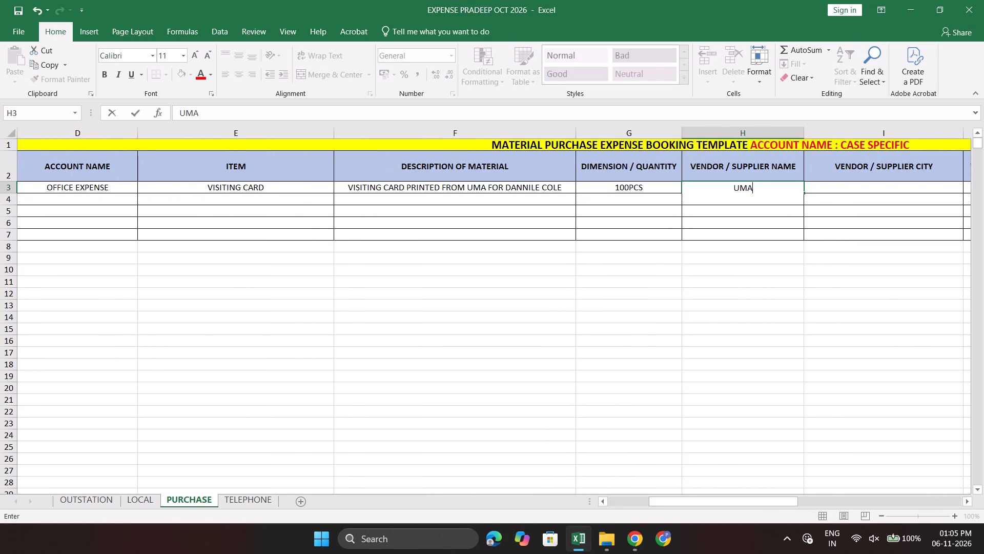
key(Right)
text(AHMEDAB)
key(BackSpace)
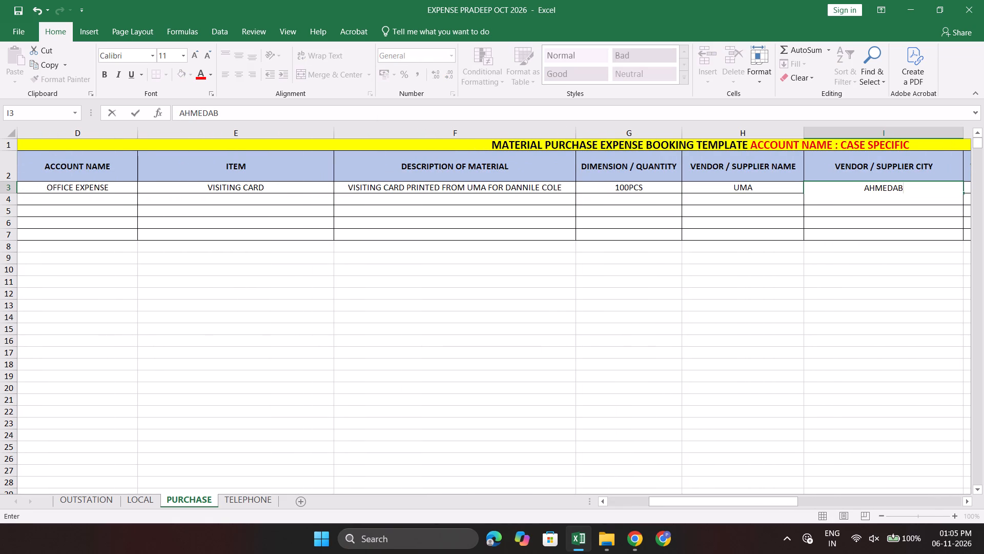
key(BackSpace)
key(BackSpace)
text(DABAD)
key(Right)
scroll(673, 329, left, 2)
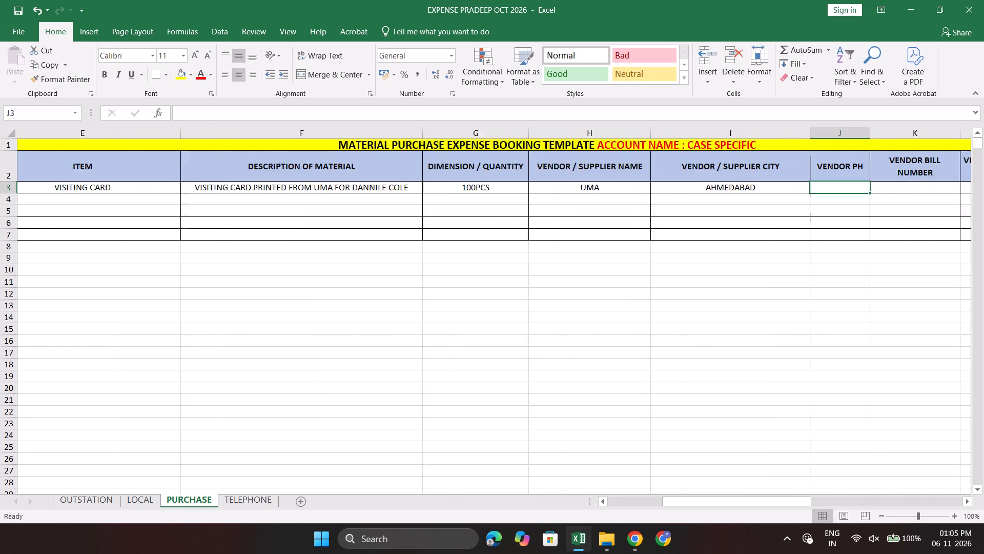
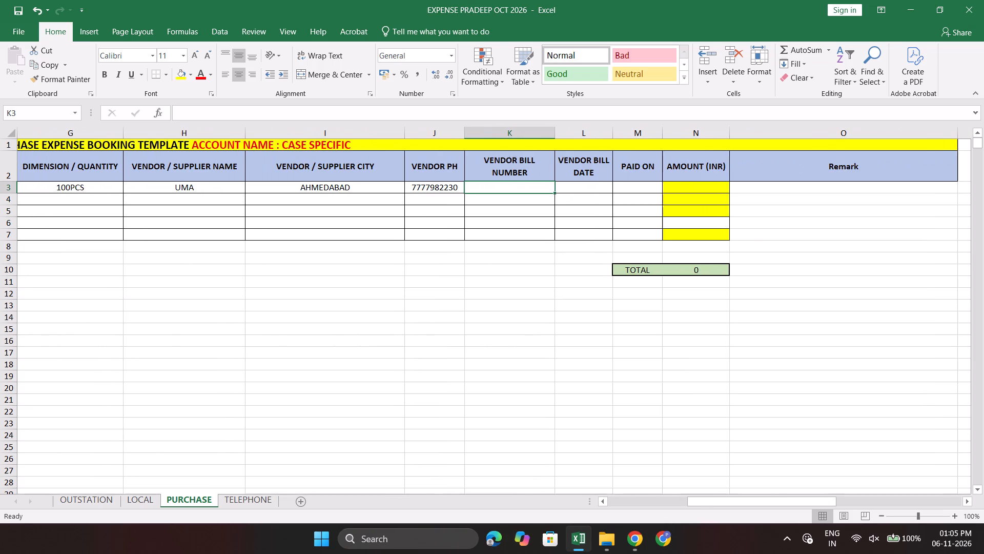
Enter NA as the vendor bill number and 22-10-2026 as the vendor bill date in row 3.
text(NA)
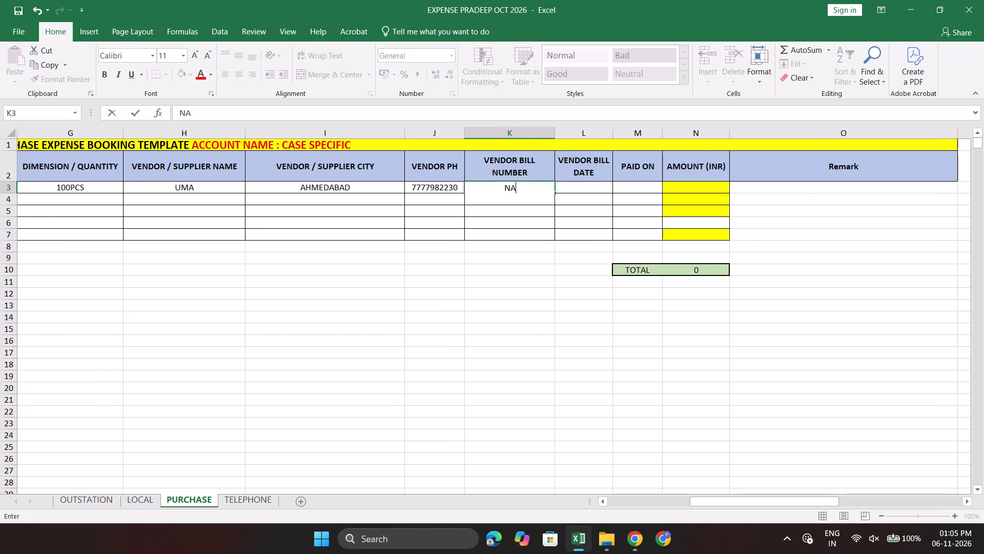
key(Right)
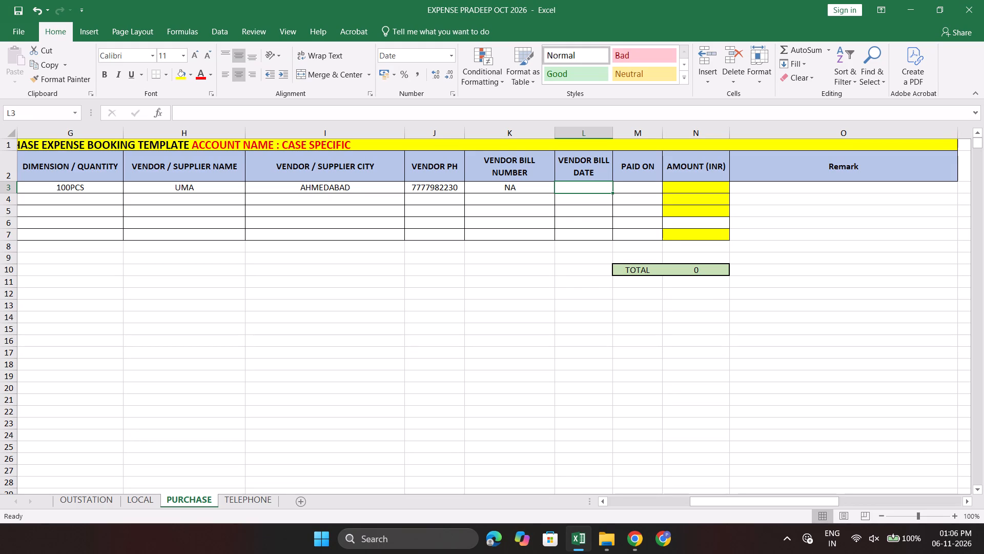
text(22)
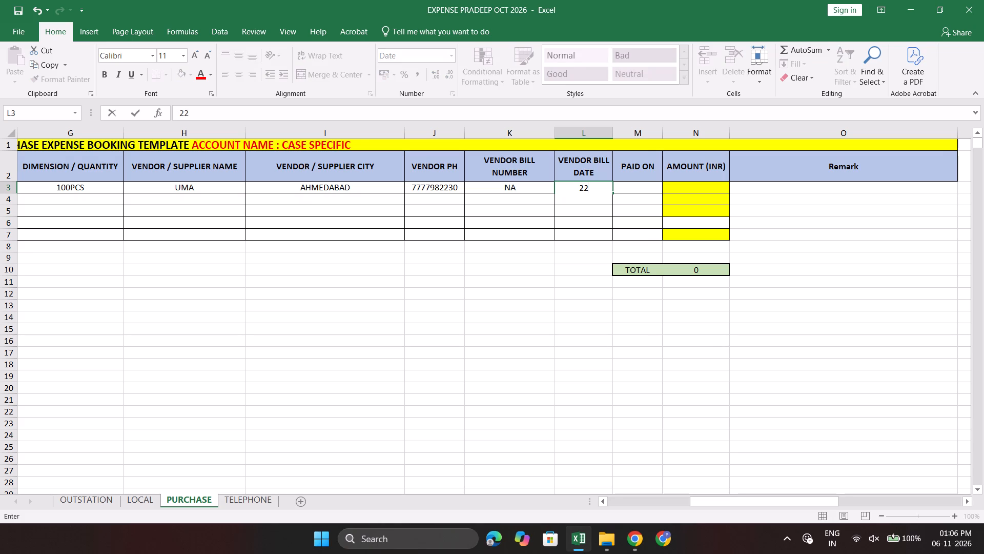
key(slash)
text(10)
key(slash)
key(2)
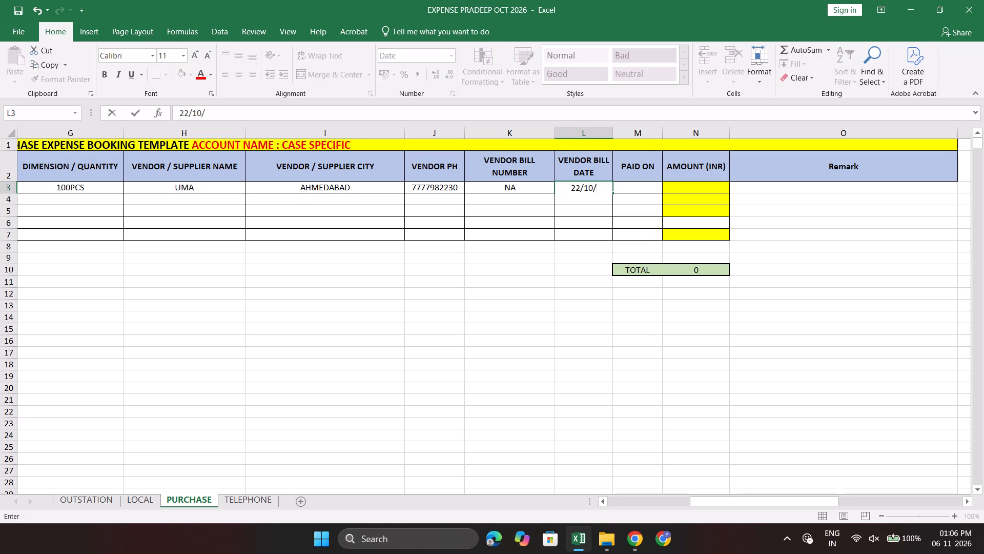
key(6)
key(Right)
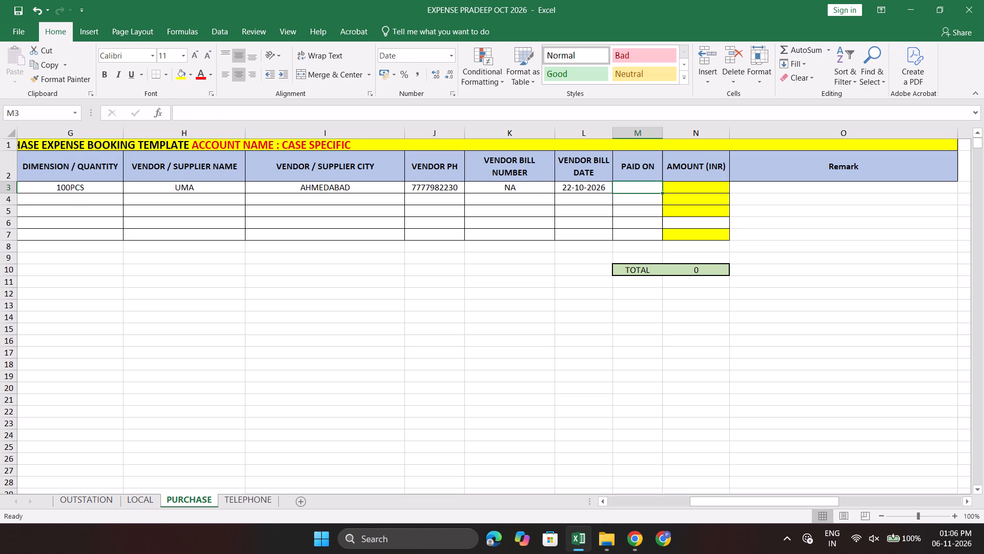
Copy row 3's vendor bill date into Paid On and enter an amount of 550 INR.
click(580, 188)
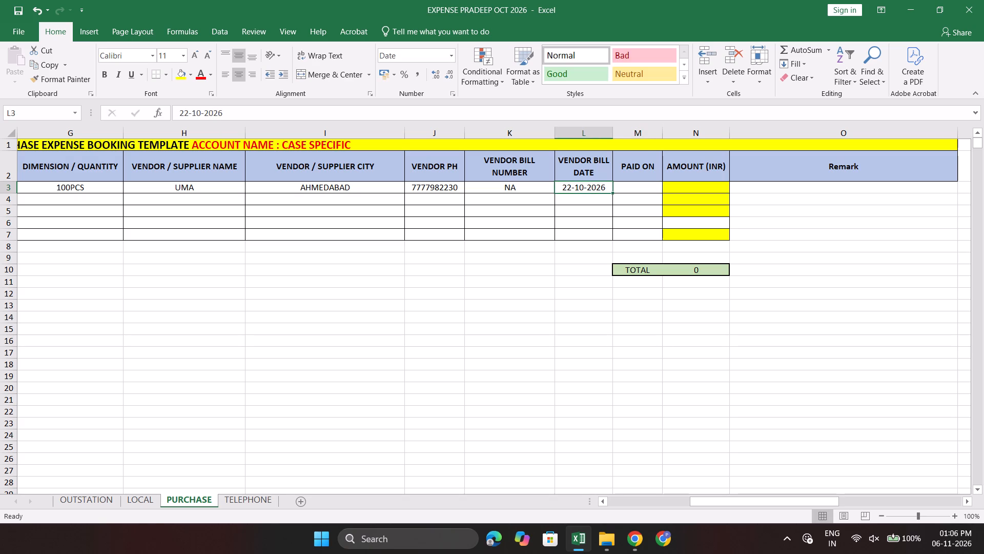
key(ctrl+c)
key(Right)
key(ctrl+v)
key(Right)
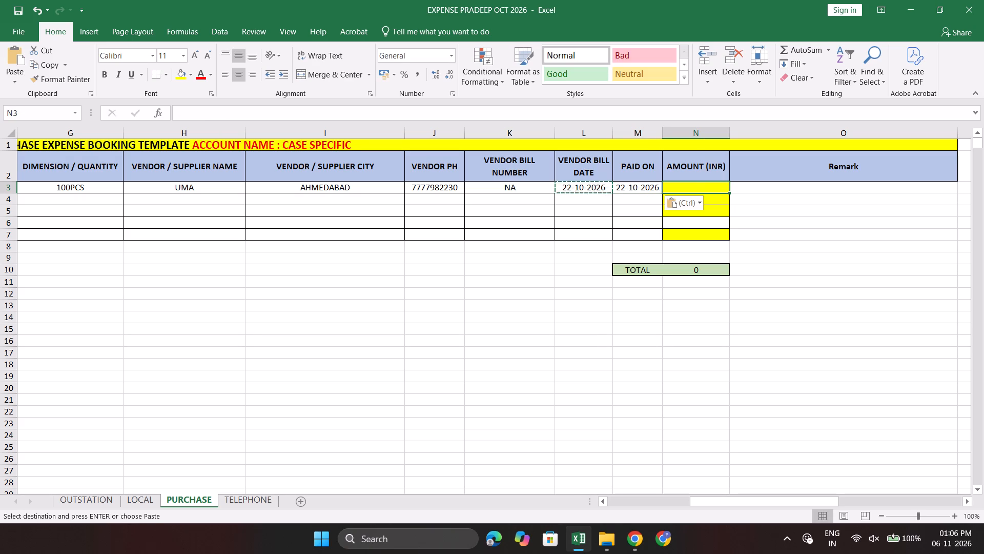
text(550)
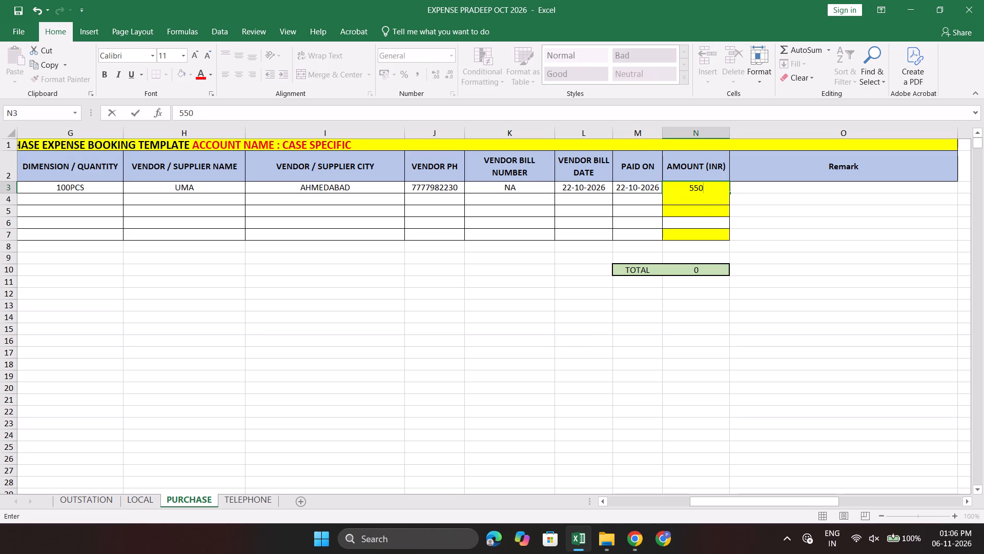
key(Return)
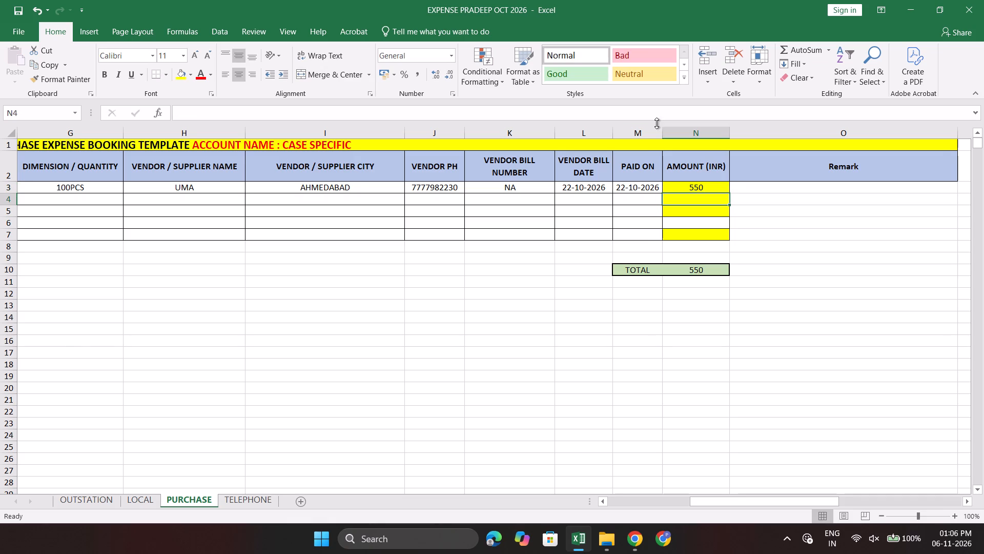
Enter the row 3 remark as PRINTED VISITING CARD FOR, followed by the cardholder's name.
scroll(780, 258, left, 1)
click(724, 193)
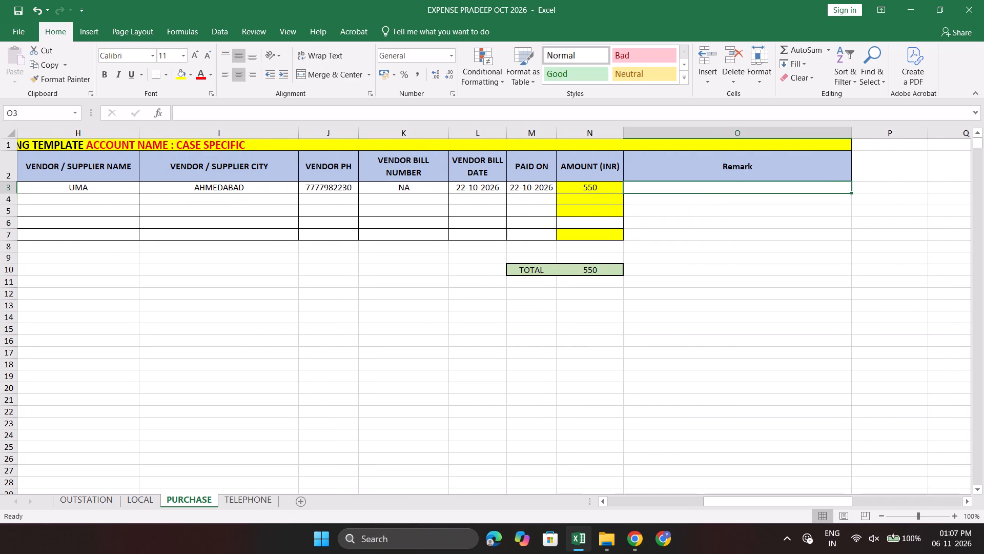
double_click(720, 190)
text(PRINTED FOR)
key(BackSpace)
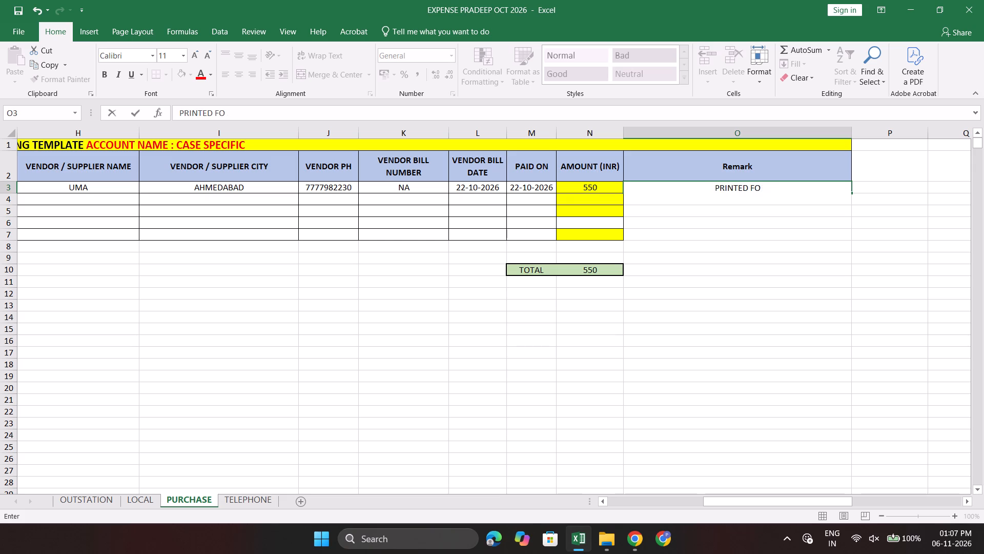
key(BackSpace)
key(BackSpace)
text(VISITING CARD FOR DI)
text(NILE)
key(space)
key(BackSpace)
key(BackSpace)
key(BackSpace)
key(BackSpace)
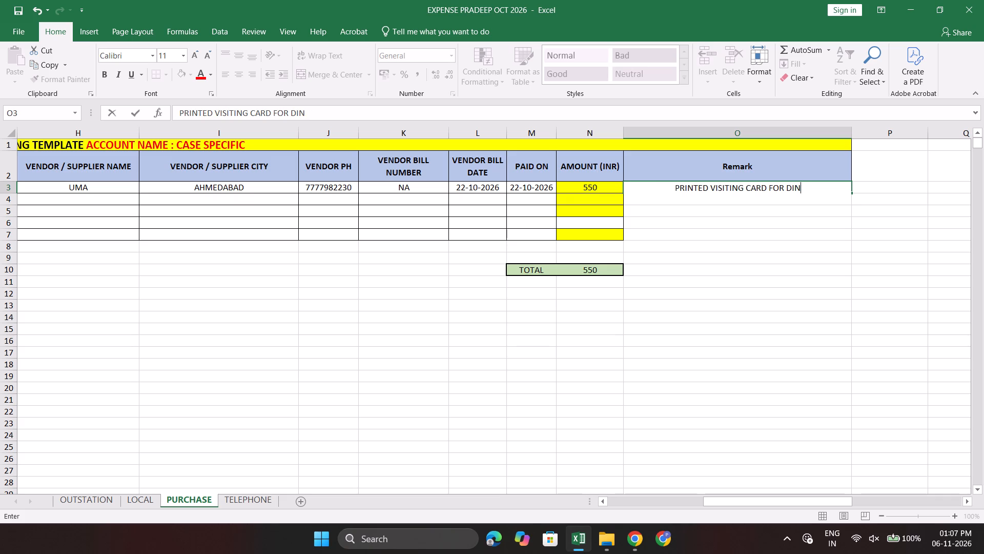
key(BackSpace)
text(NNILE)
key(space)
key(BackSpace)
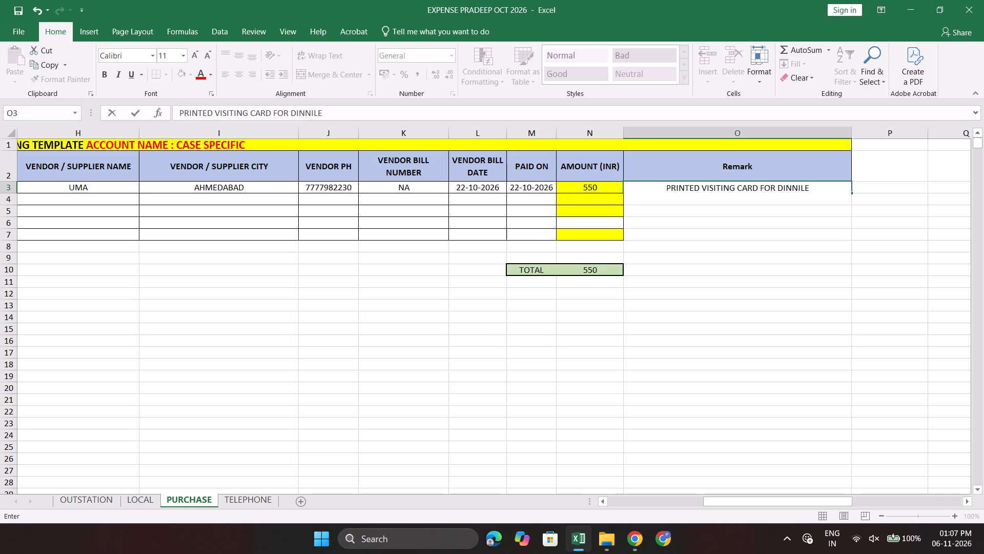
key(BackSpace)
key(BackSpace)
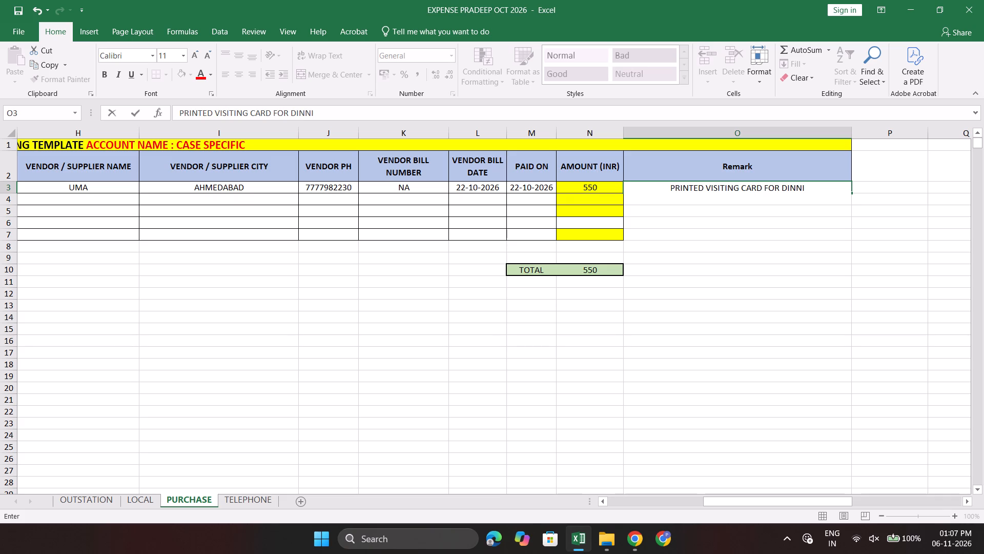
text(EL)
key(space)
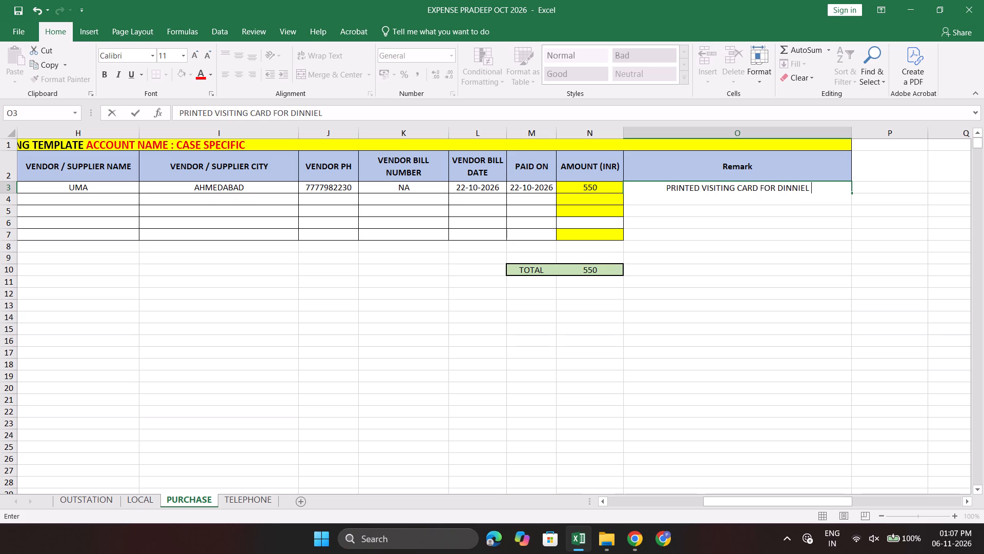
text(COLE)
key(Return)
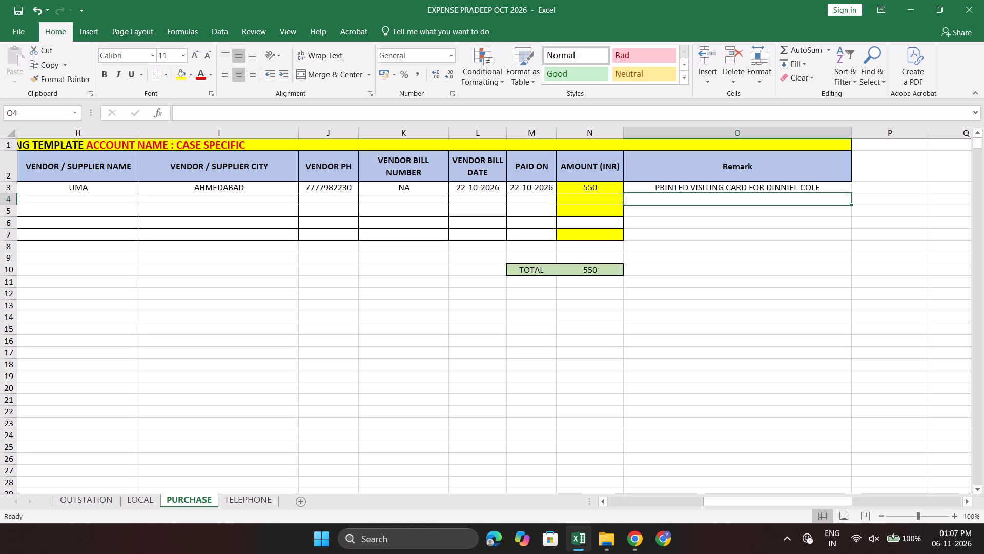
Correct the spelling of the cardholder's first name in row 3's material description so that it ends in EL.
scroll(473, 260, right, 6)
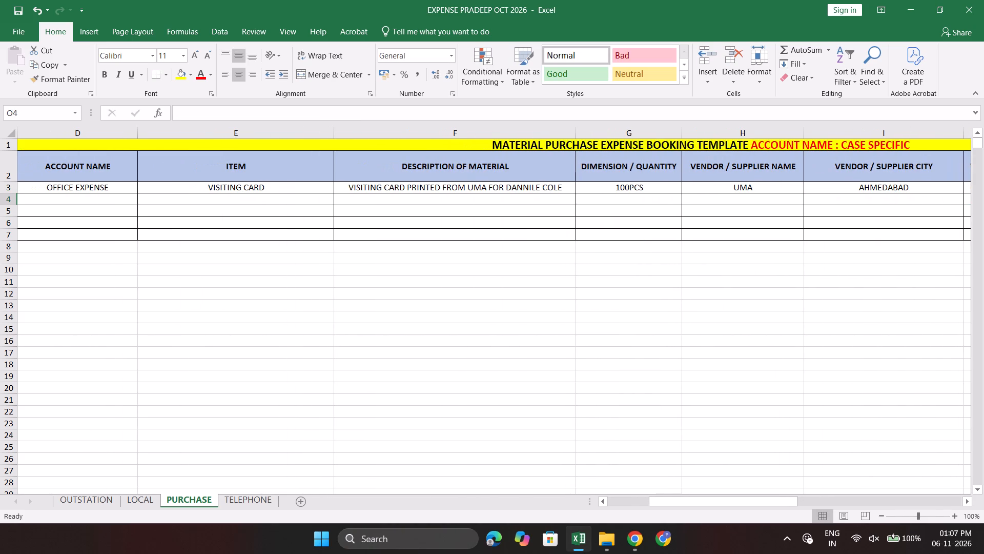
double_click(542, 188)
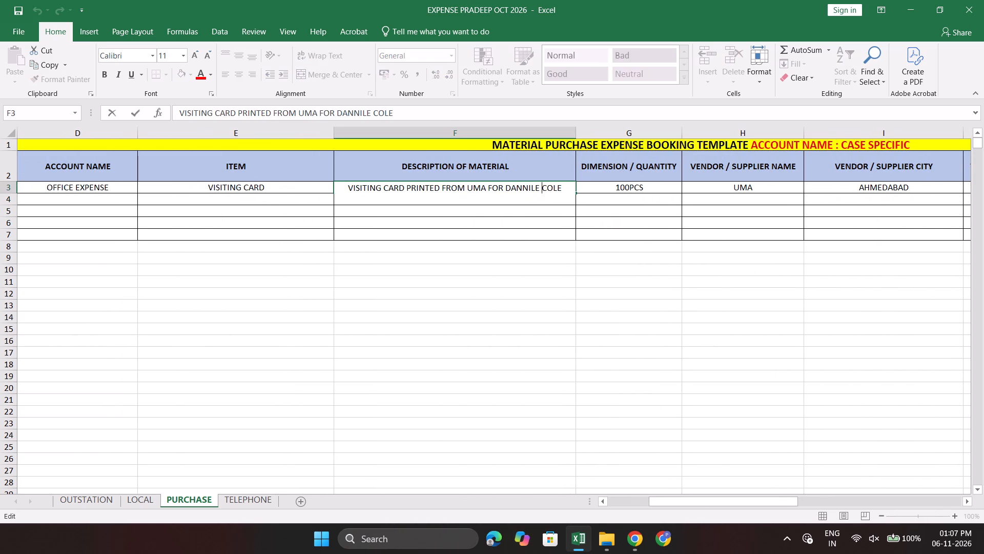
click(539, 188)
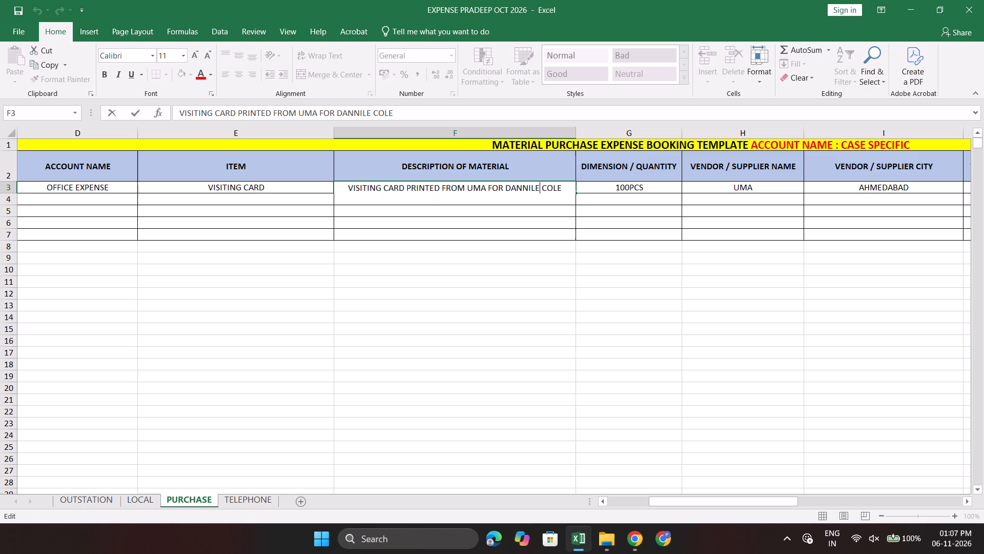
key(BackSpace)
key(BackSpace)
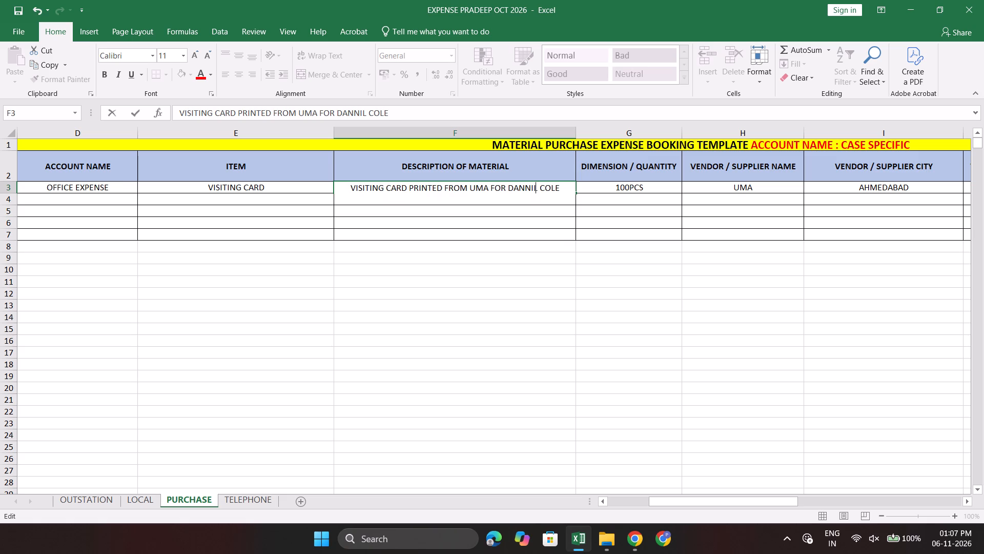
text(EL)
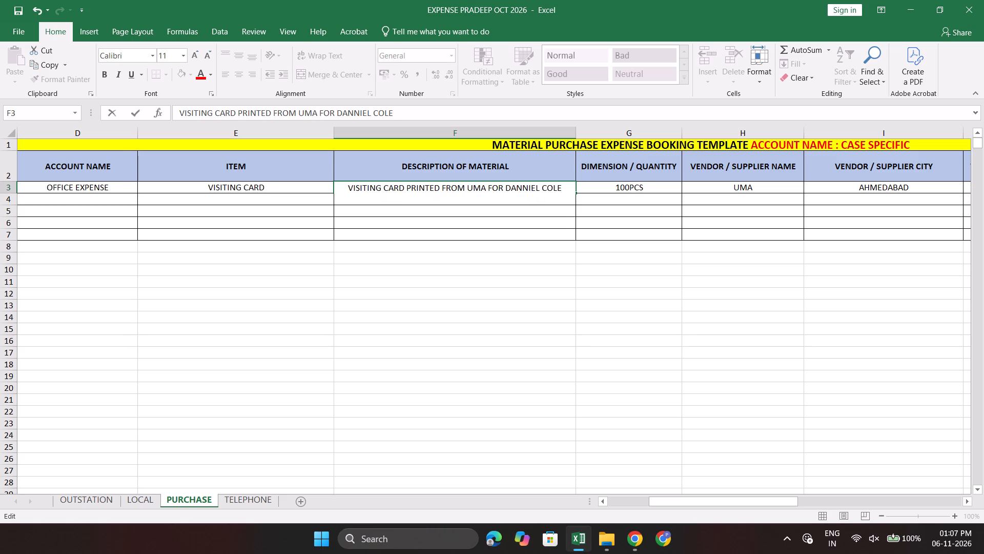
click(499, 279)
scroll(499, 279, up, 1)
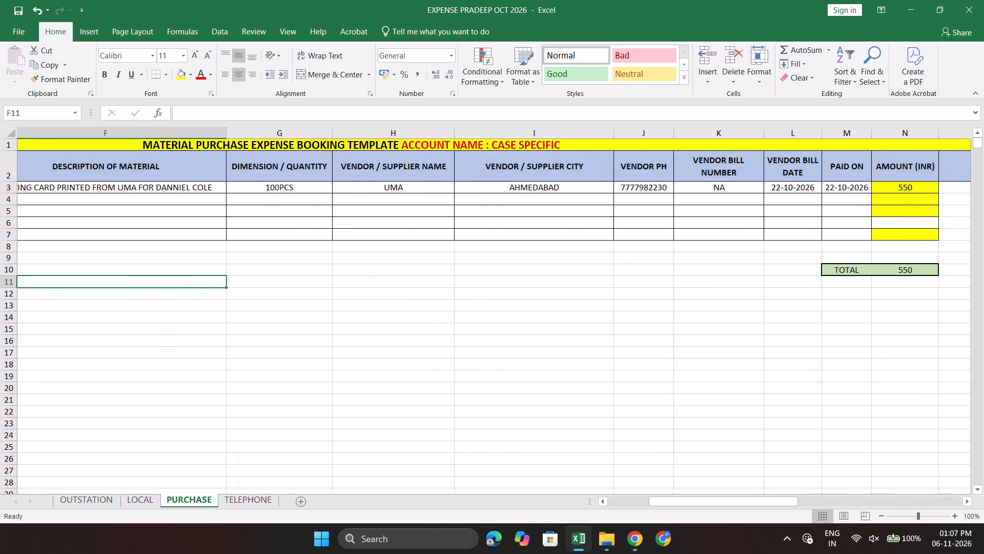
scroll(499, 279, up, 1)
Review the October entry on the TELEPHONE sheet and return to the PURCHASE sheet.
click(256, 503)
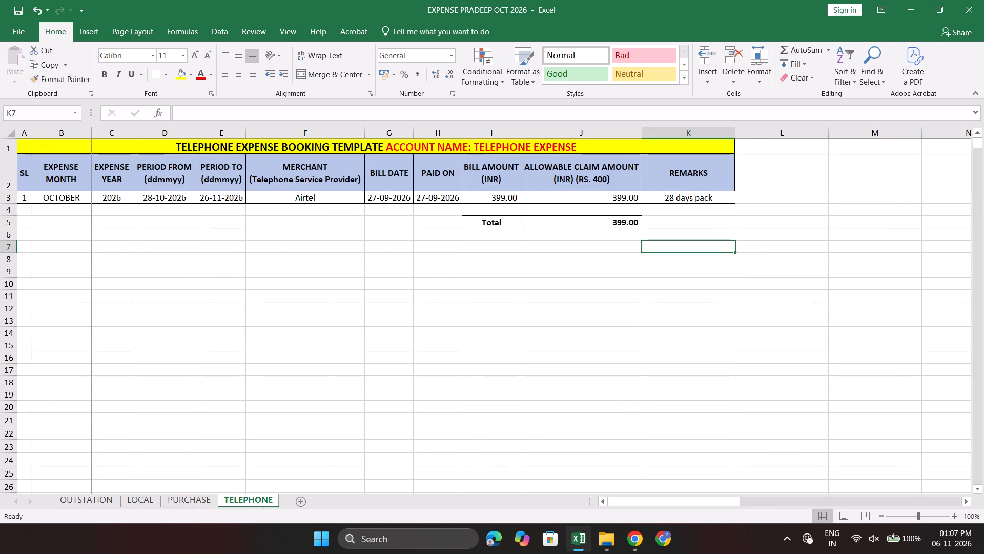
scroll(416, 394, up, 2)
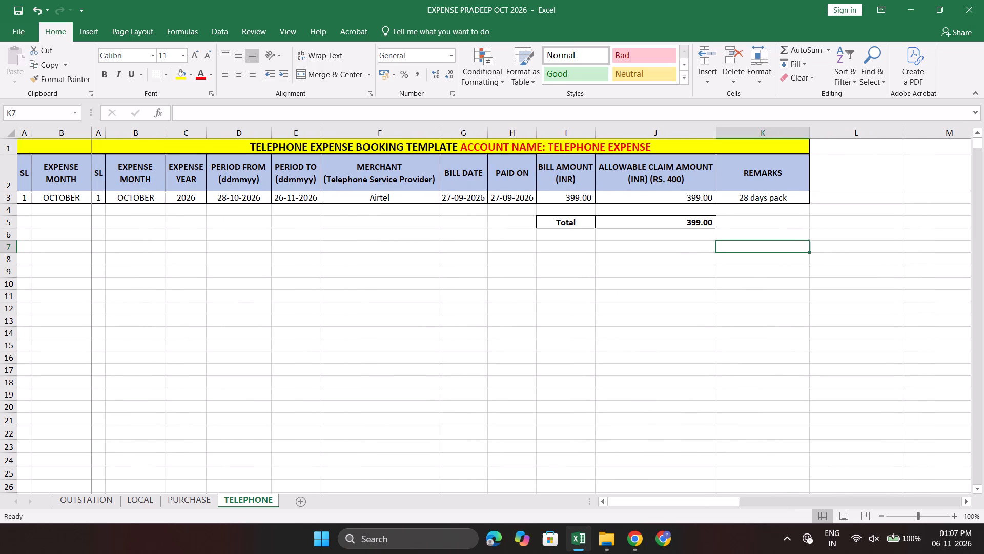
scroll(441, 325, right, 1)
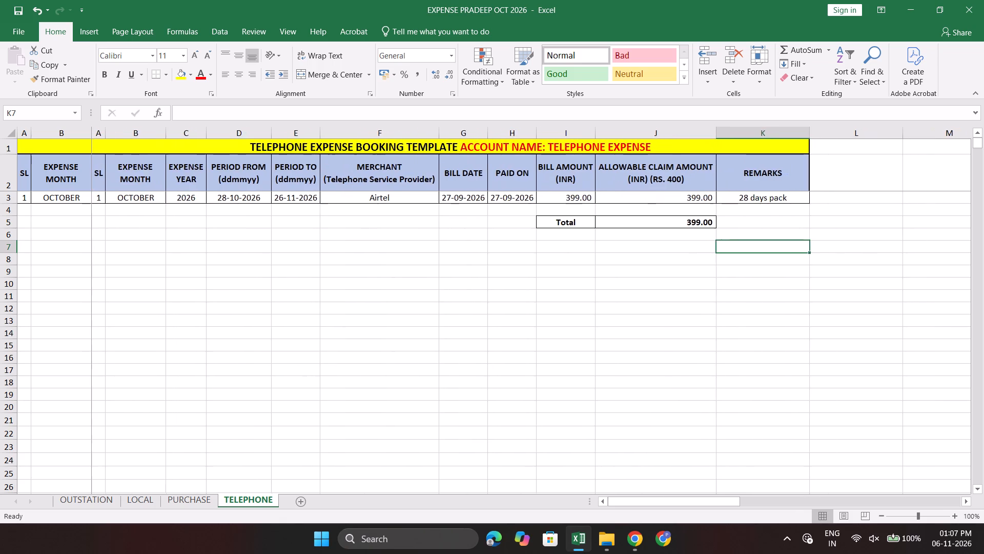
click(192, 497)
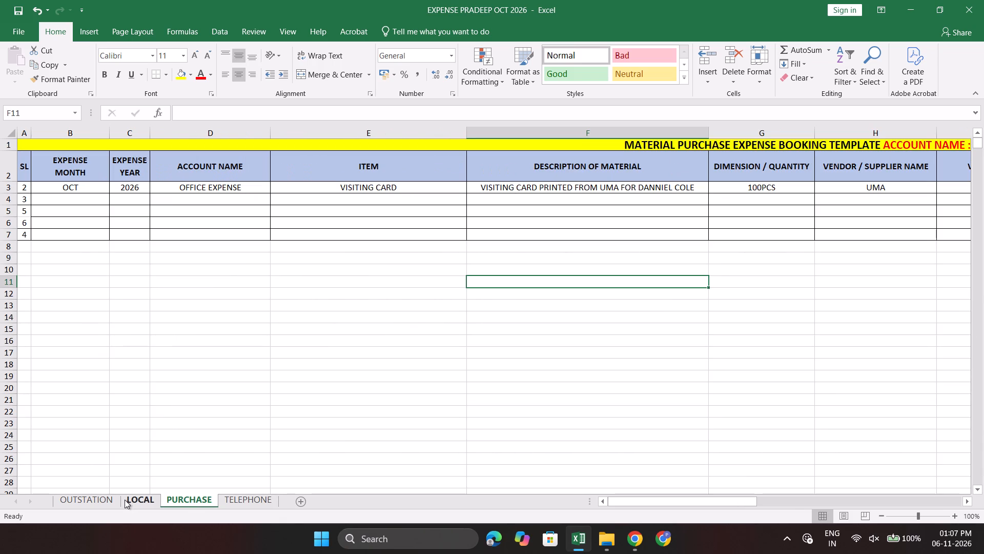
On the LOCAL sheet, copy the travel mode SELF from trip 11 into trips 12 to 21.
click(125, 500)
scroll(348, 379, down, 1)
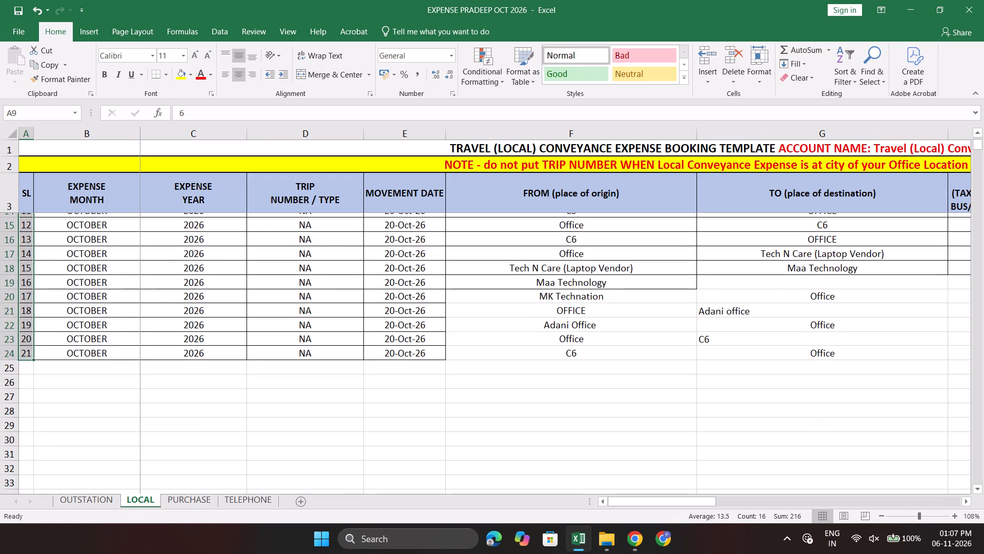
scroll(348, 379, down, 1)
scroll(348, 379, left, 2)
scroll(490, 333, left, 1)
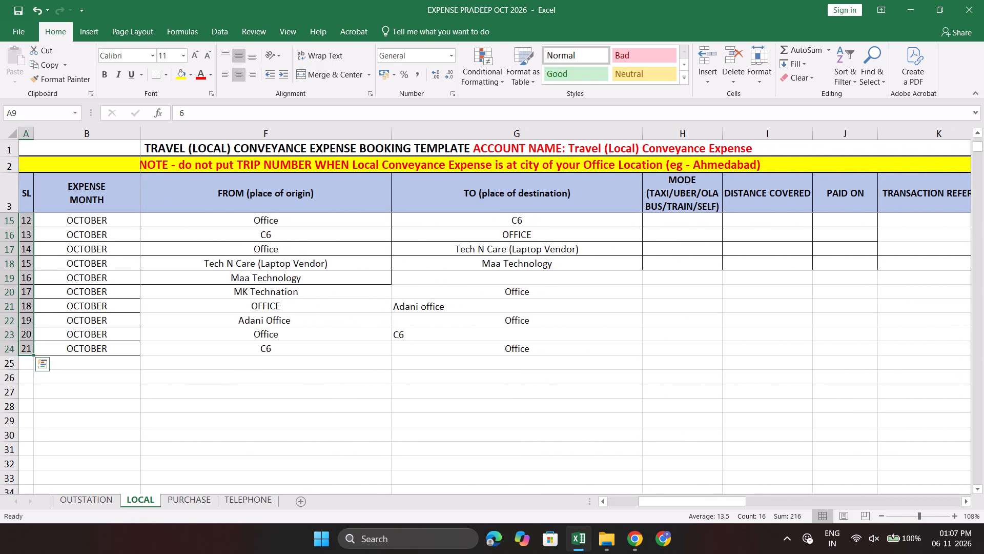
scroll(488, 342, up, 3)
scroll(416, 332, left, 3)
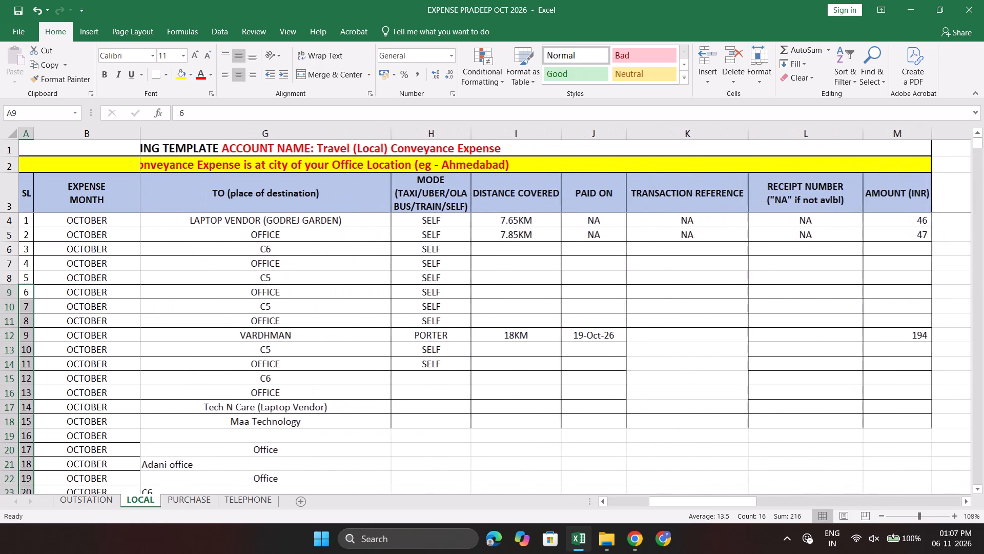
click(454, 367)
key(ctrl+c)
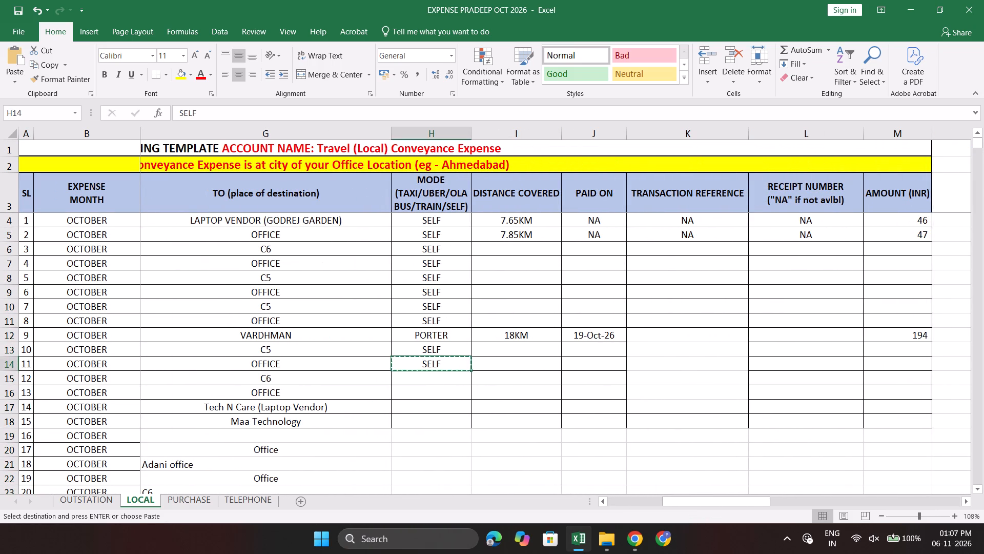
scroll(424, 397, down, 1)
click(440, 337)
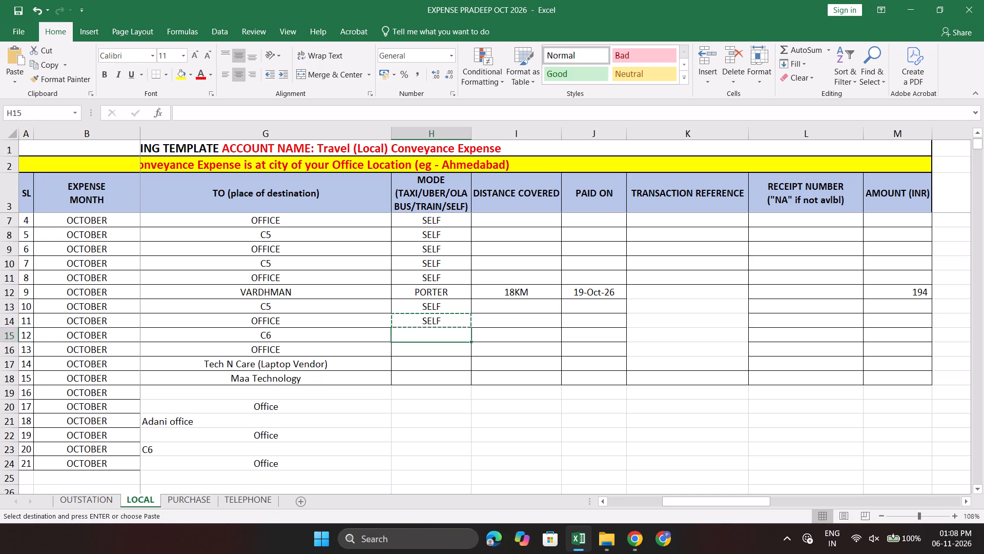
key(shift+Down)
key(shift+Down)
key(shift+Down)
key(shift+Down)
key(shift+Down)
key(shift+Down)
key(shift+Down)
key(shift+Down)
key(shift+Down)
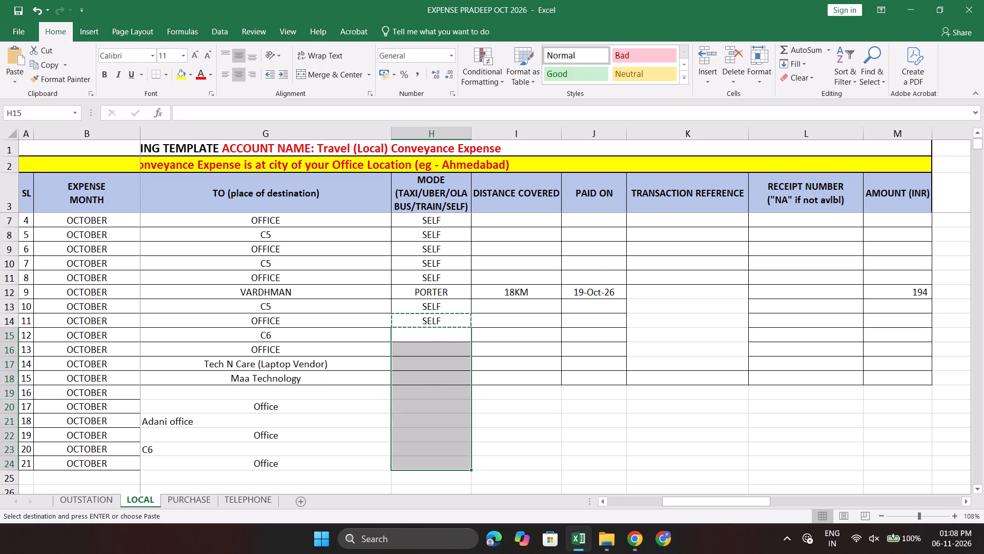
key(ctrl+v)
click(524, 374)
scroll(524, 374, left, 1)
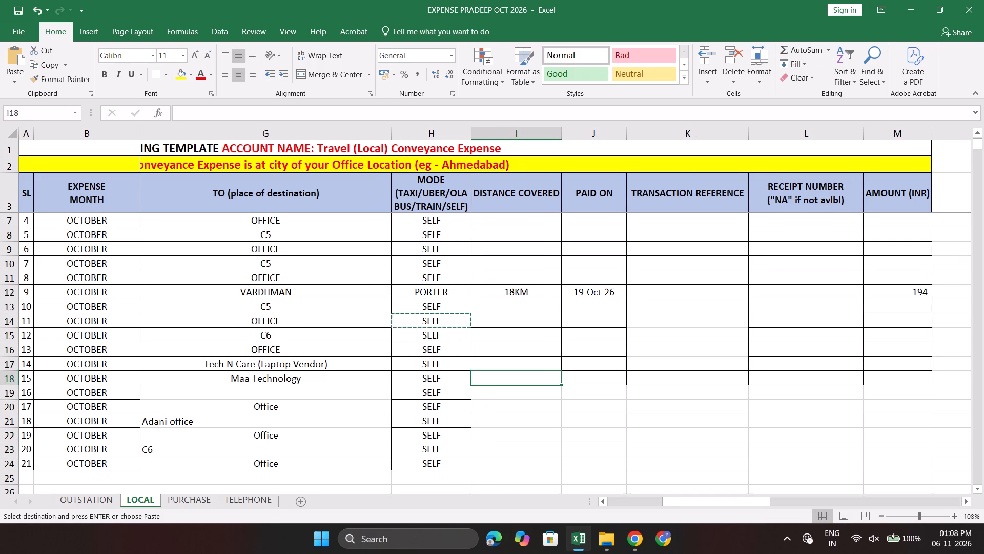
Save the expense workbook.
scroll(509, 276, right, 3)
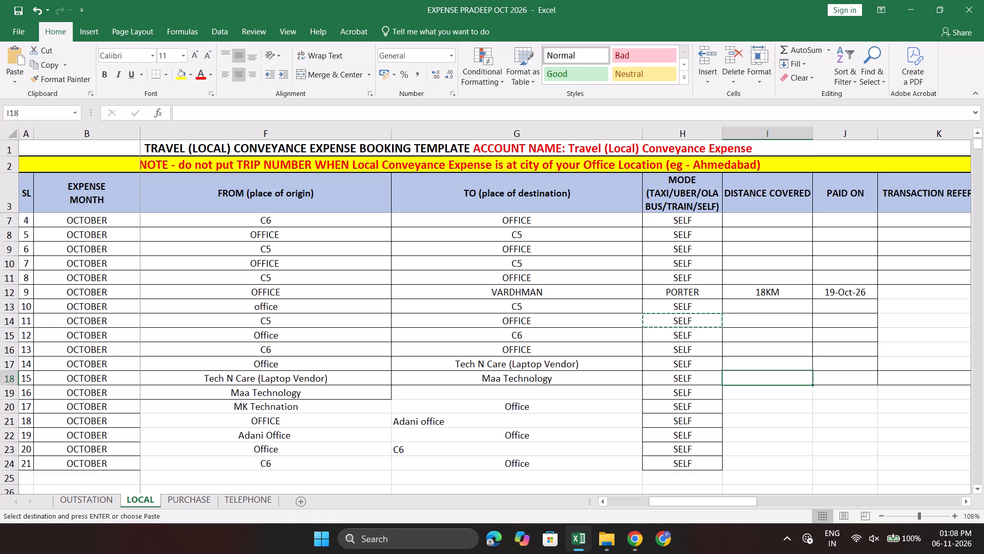
key(ctrl+s)
key(ctrl+s)
key(ctrl+s)
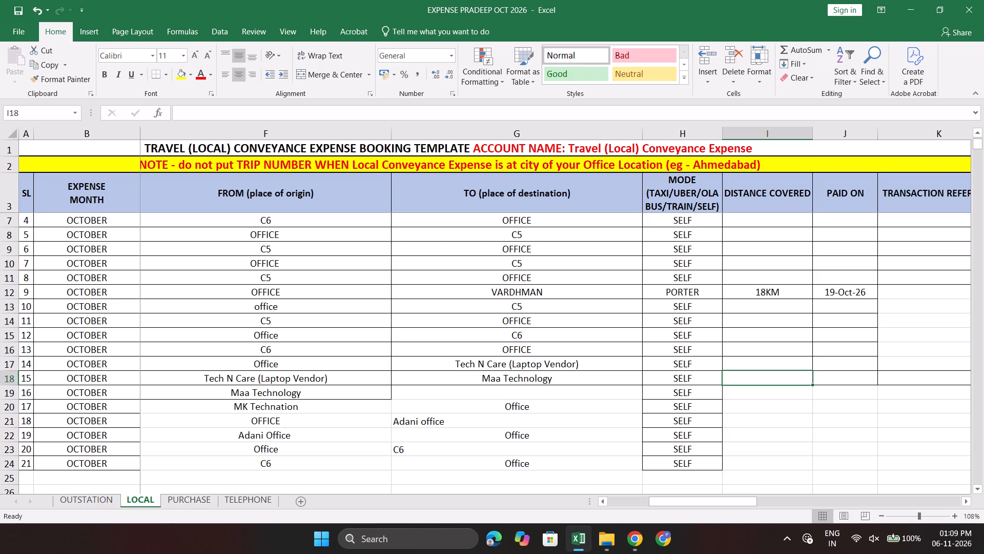
On the LOCAL sheet, enter a distance covered of 1.4 for trip 4 and 1.4 for trip 5.
click(753, 225)
scroll(753, 225, left, 1)
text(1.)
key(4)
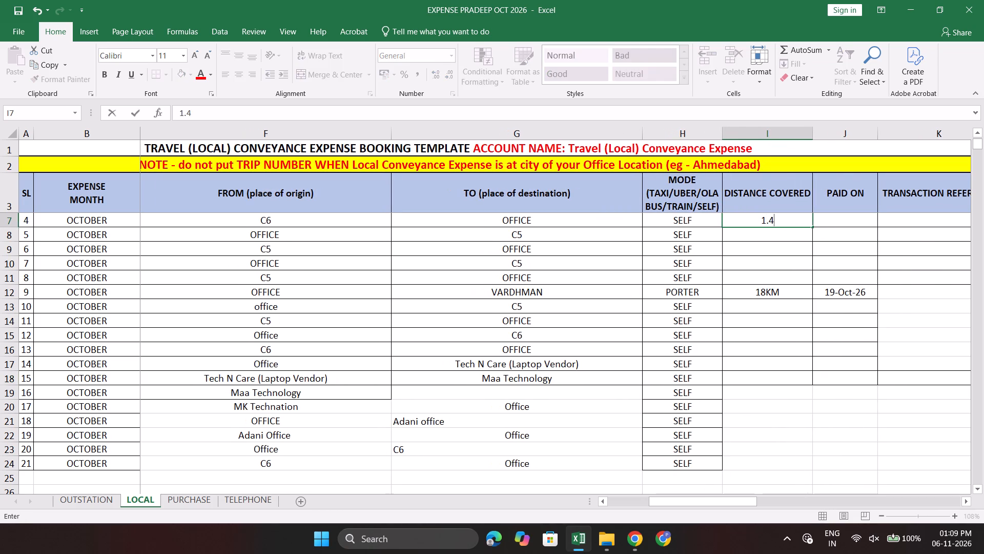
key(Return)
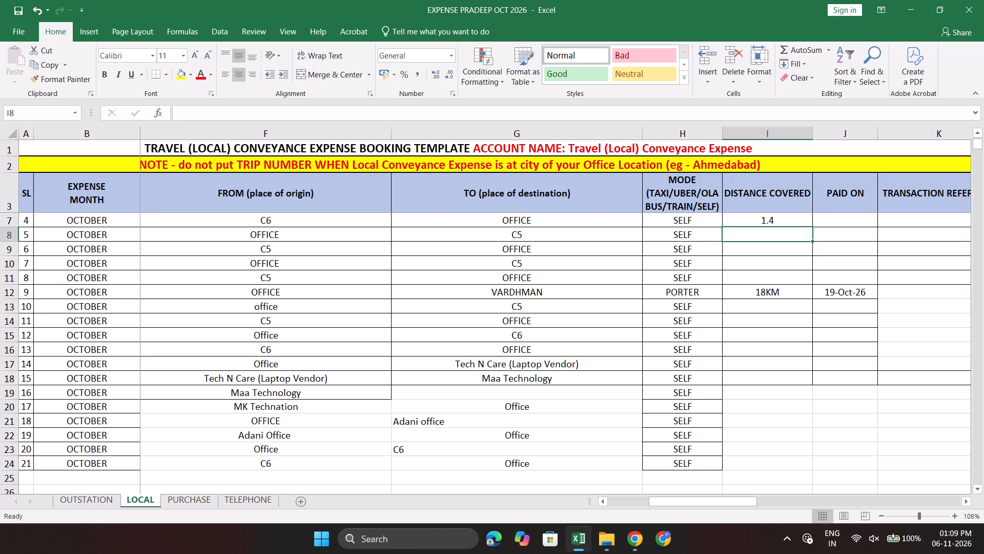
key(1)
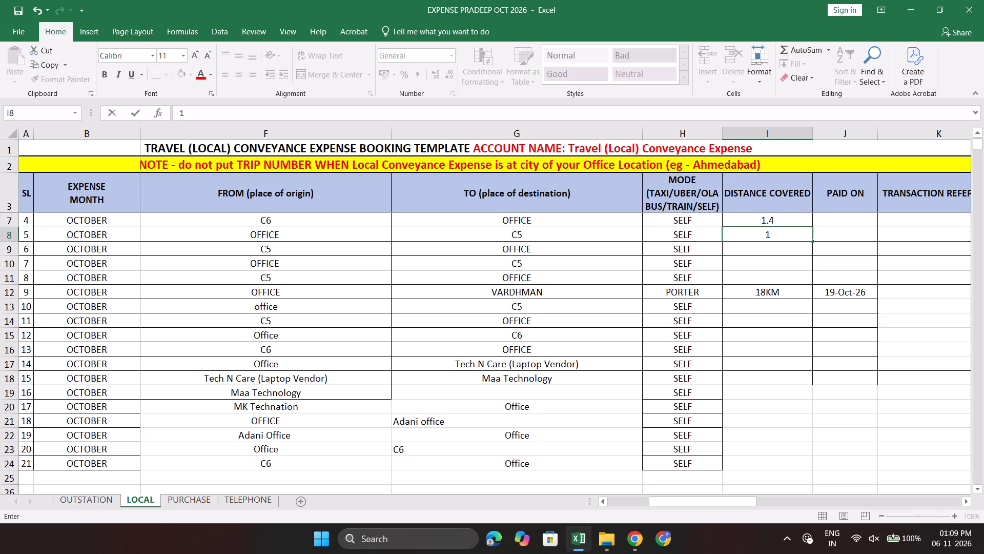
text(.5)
scroll(774, 273, up, 3)
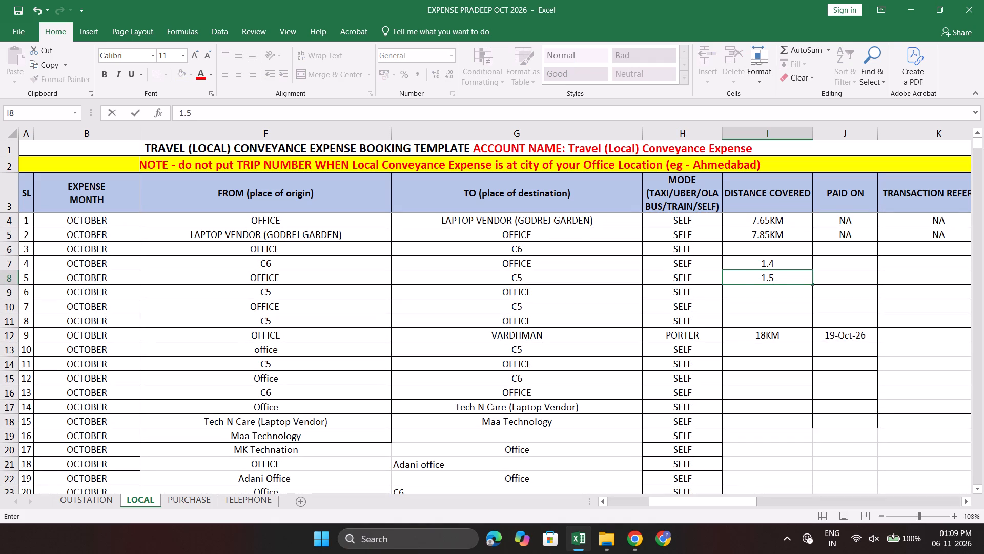
key(BackSpace)
key(BackSpace)
key(BackSpace)
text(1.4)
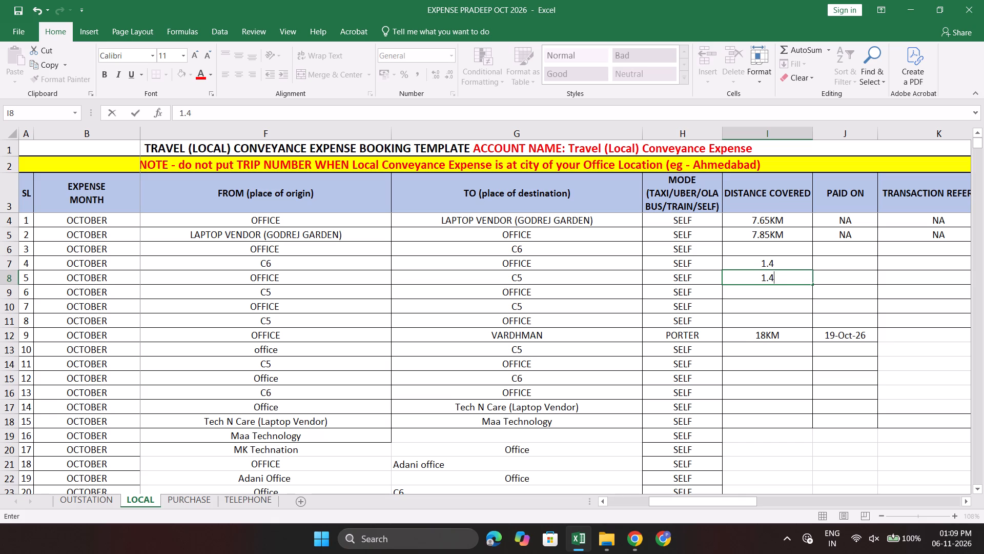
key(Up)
Set the distance covered for trip 4 to 1.5.
double_click(788, 263)
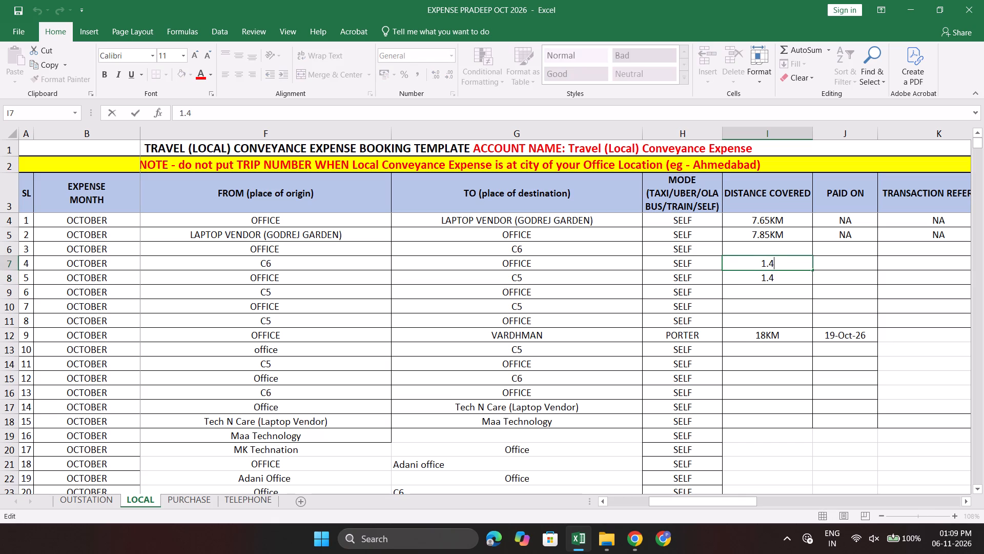
key(BackSpace)
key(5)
click(796, 274)
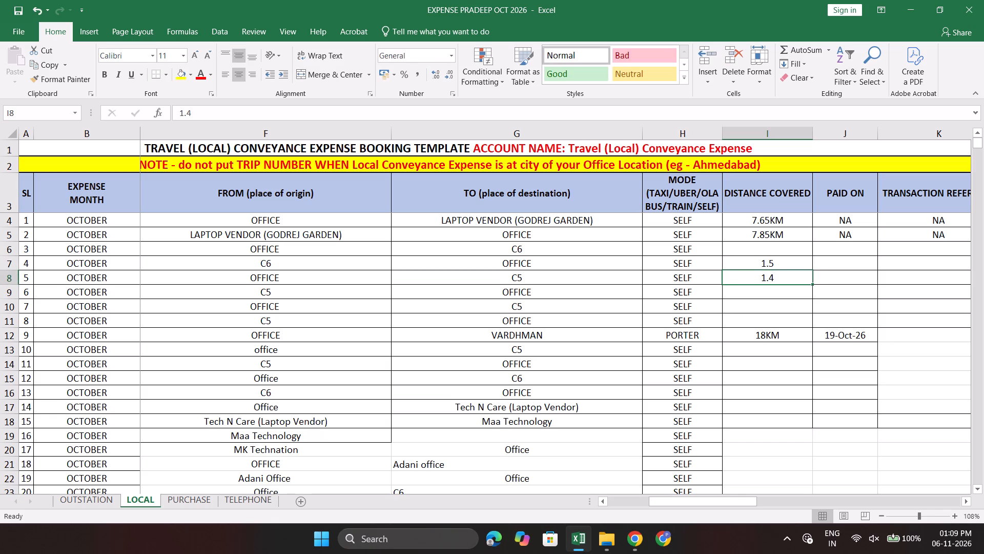
Copy the 1.4 distance covered from trip 5 into trip 3.
click(756, 248)
click(773, 271)
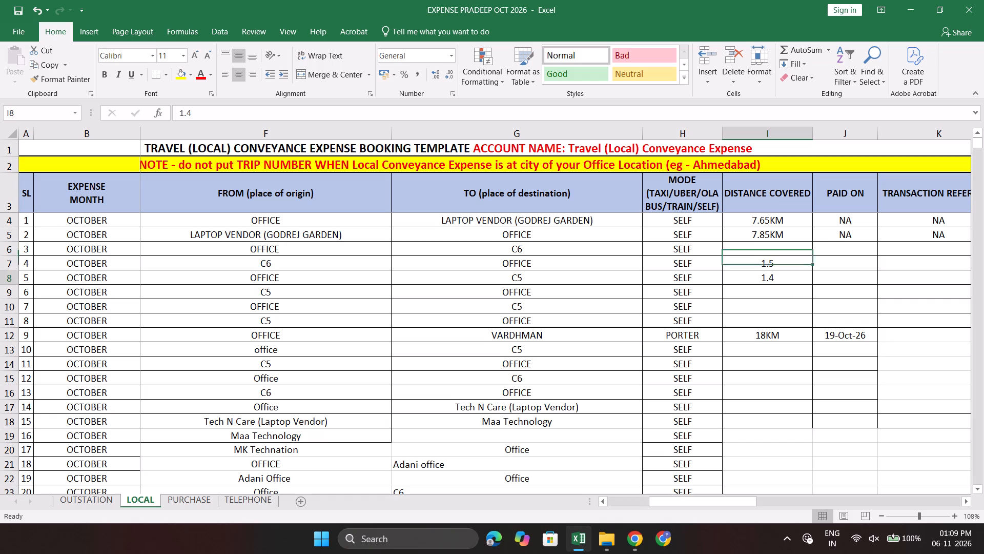
click(787, 264)
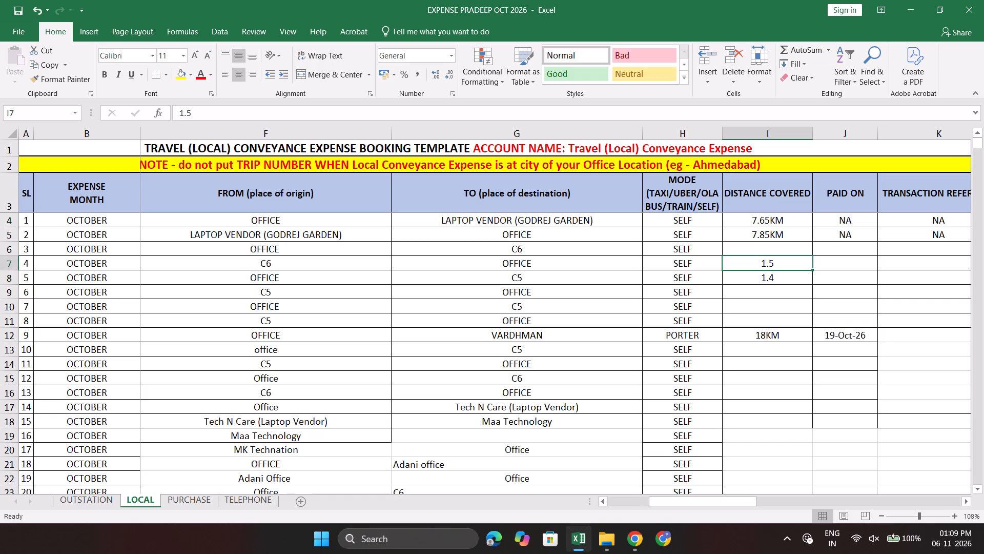
click(774, 279)
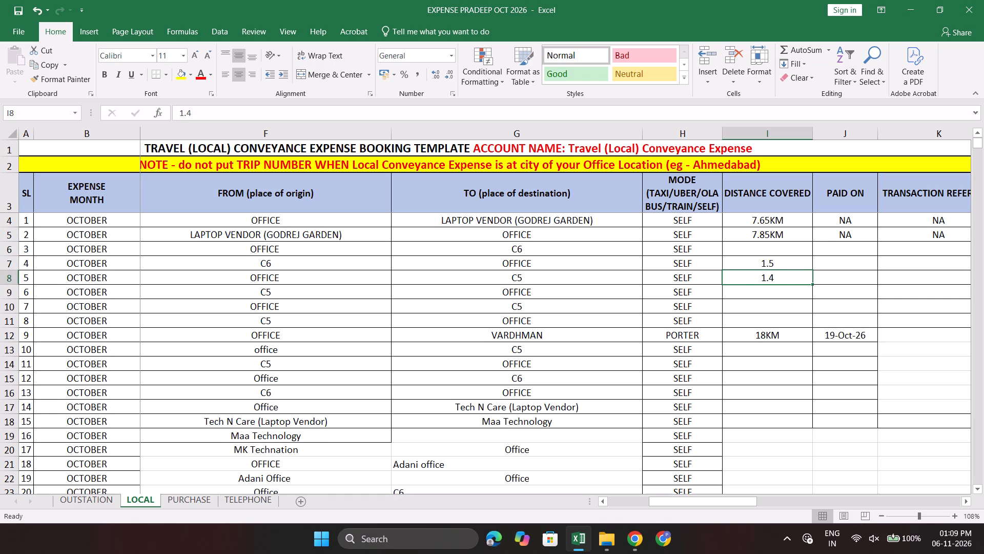
key(ctrl+c)
click(771, 250)
key(ctrl+v)
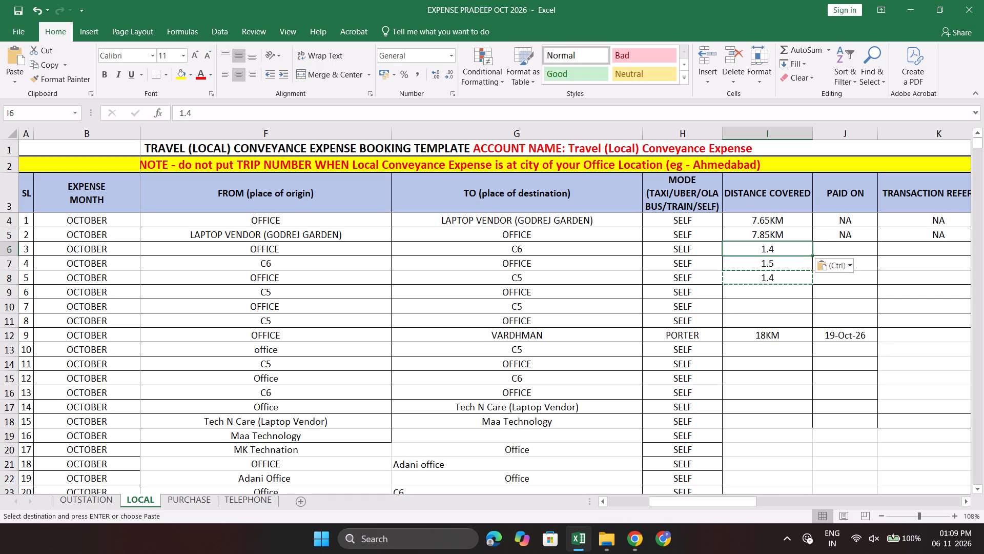
Copy the 1.4 distance covered from trip 5 into trip 6.
click(772, 279)
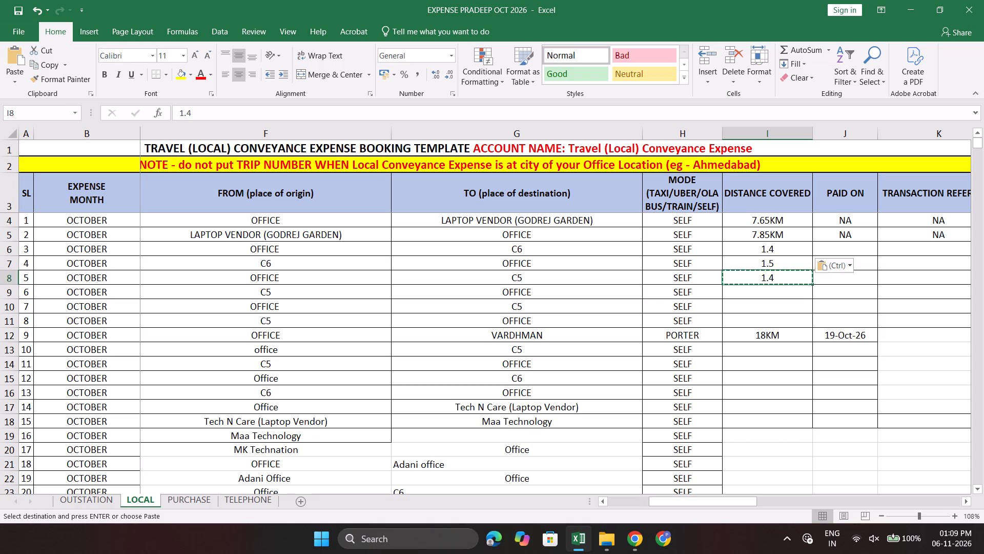
key(Down)
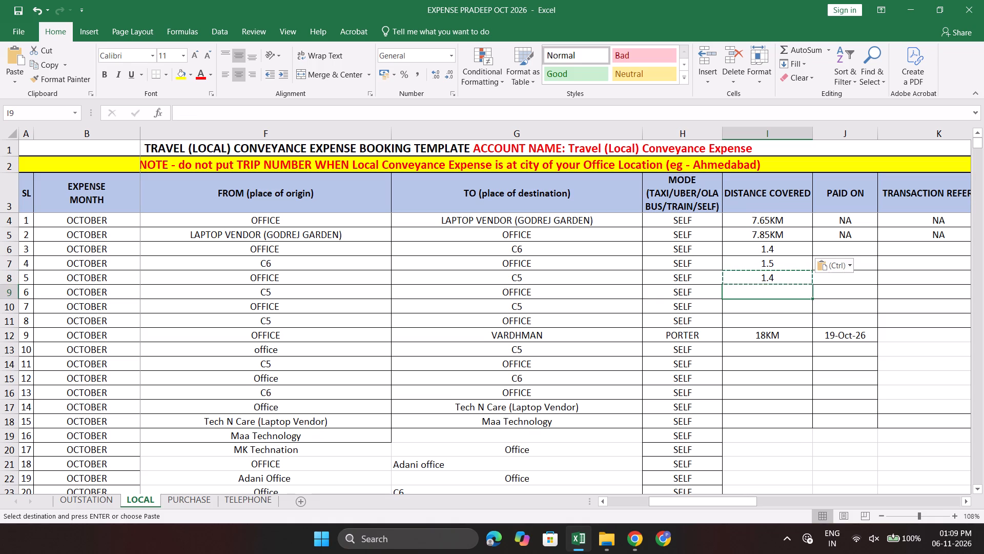
key(ctrl+v)
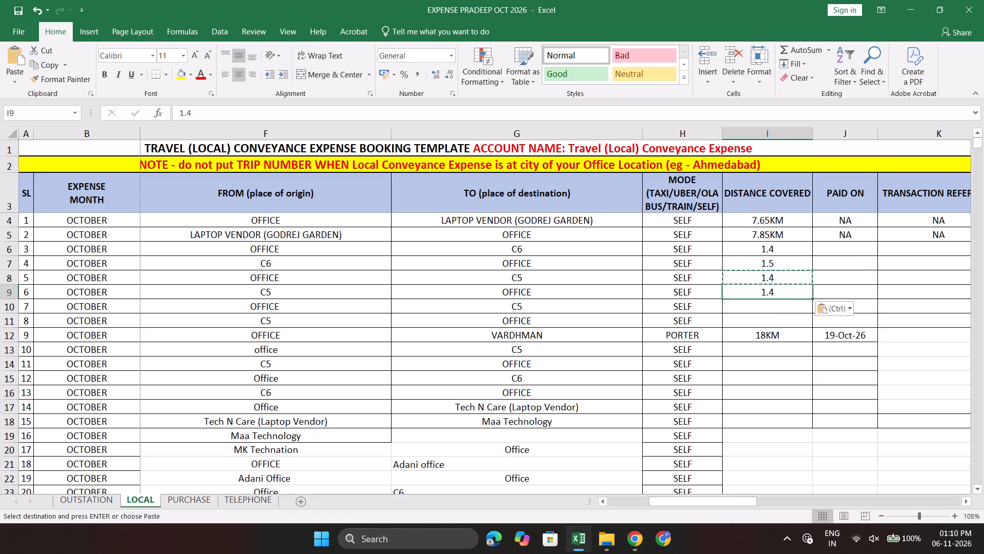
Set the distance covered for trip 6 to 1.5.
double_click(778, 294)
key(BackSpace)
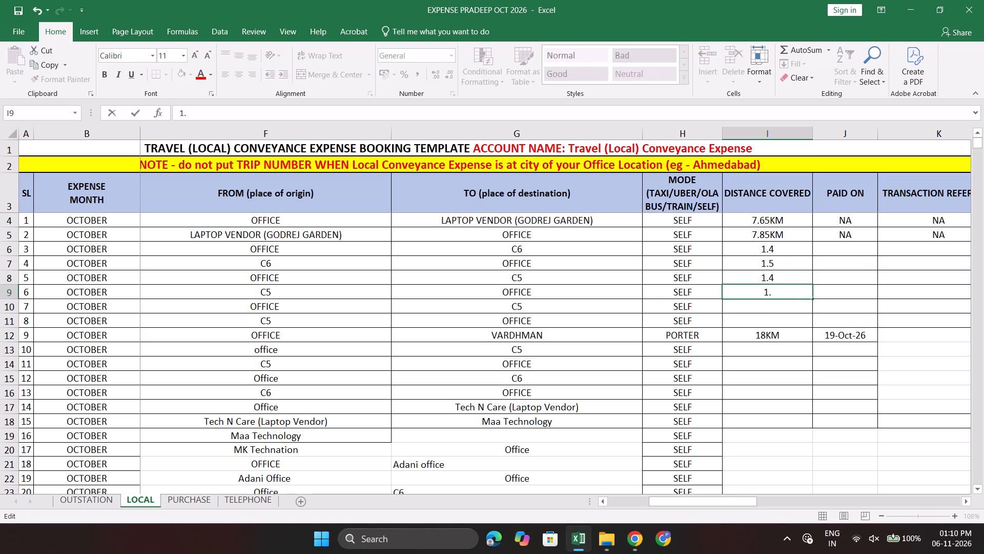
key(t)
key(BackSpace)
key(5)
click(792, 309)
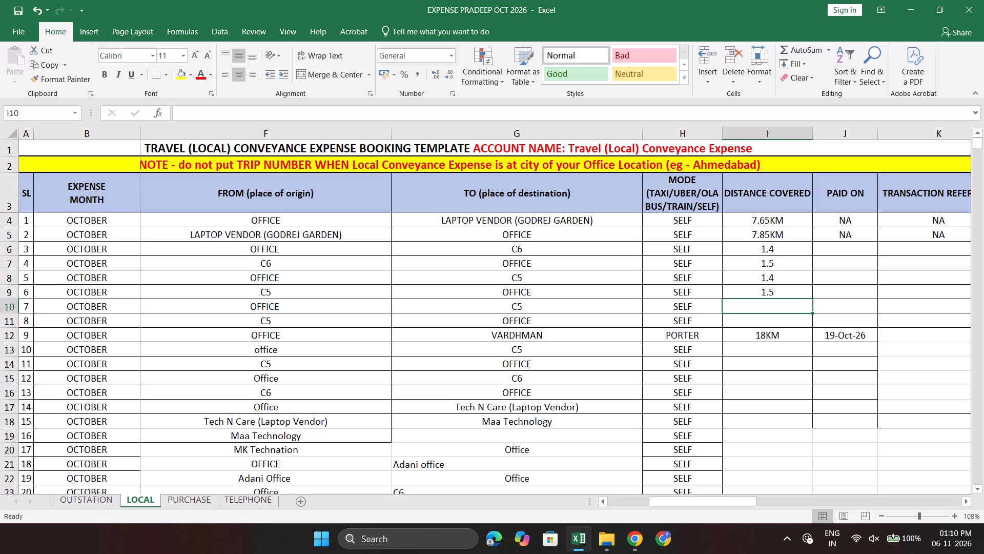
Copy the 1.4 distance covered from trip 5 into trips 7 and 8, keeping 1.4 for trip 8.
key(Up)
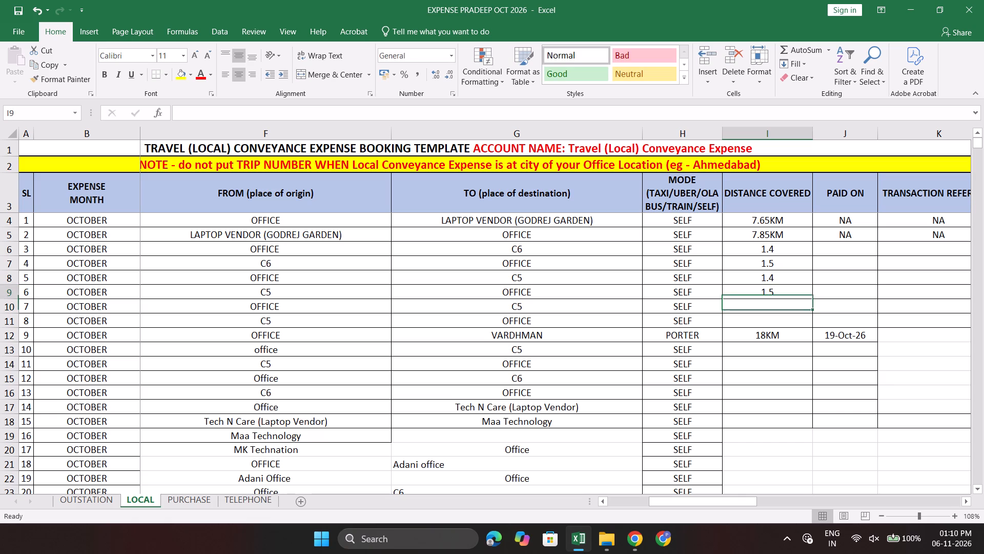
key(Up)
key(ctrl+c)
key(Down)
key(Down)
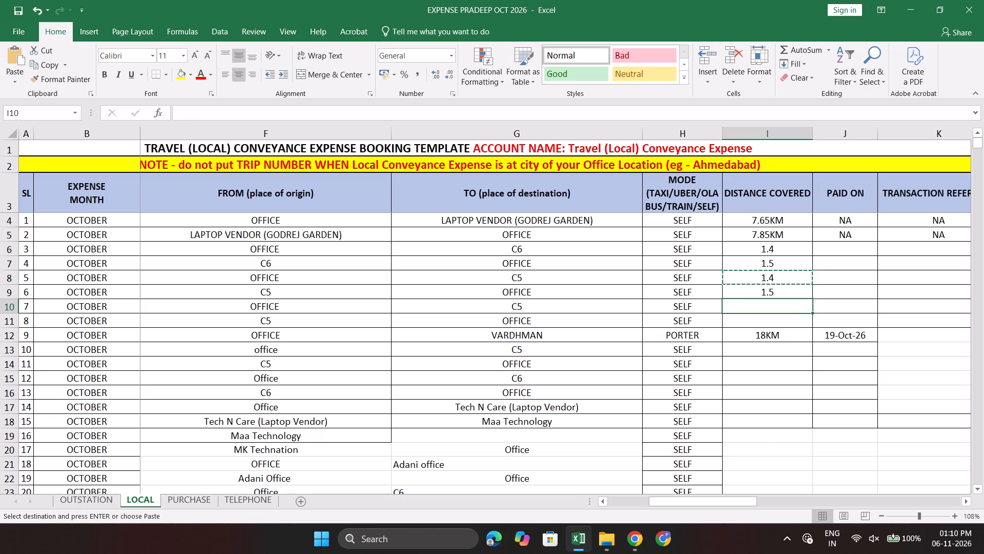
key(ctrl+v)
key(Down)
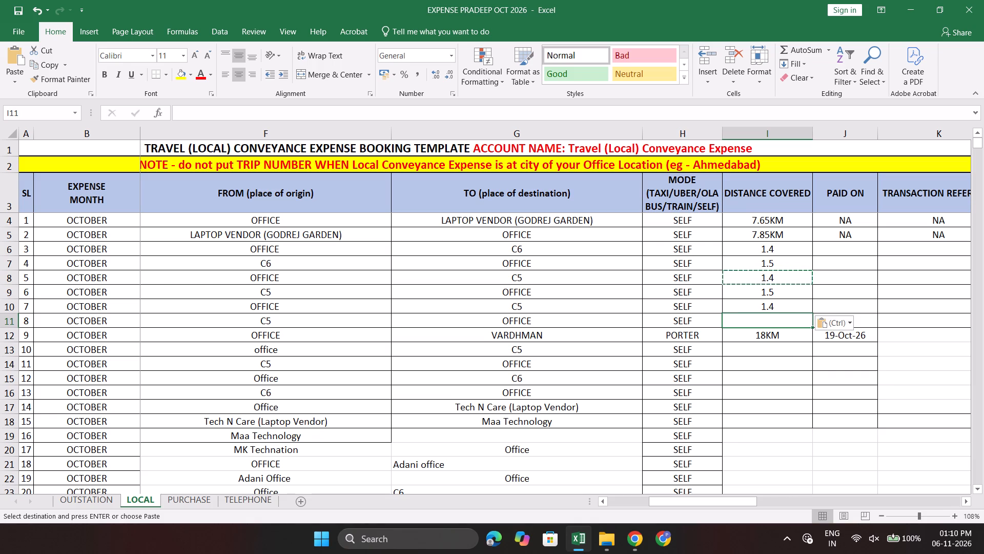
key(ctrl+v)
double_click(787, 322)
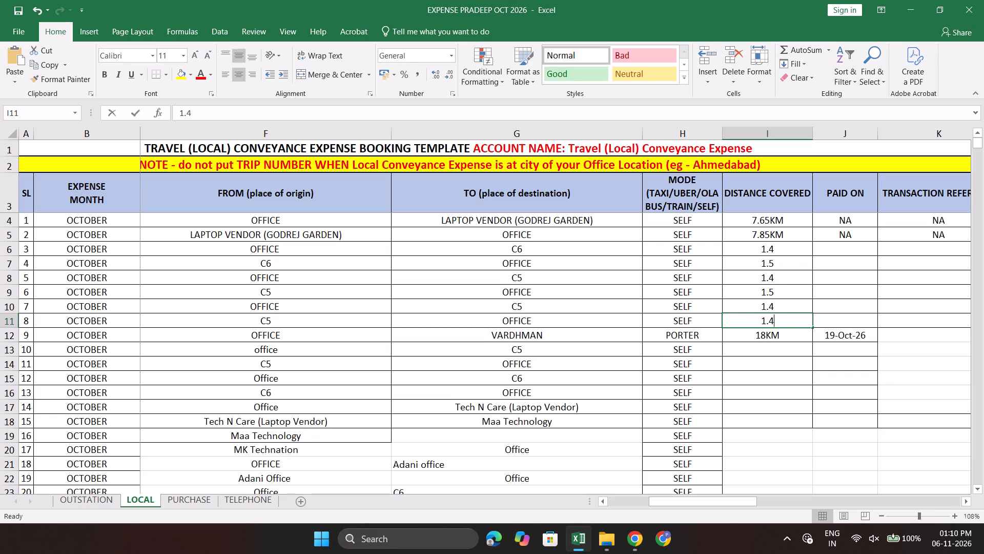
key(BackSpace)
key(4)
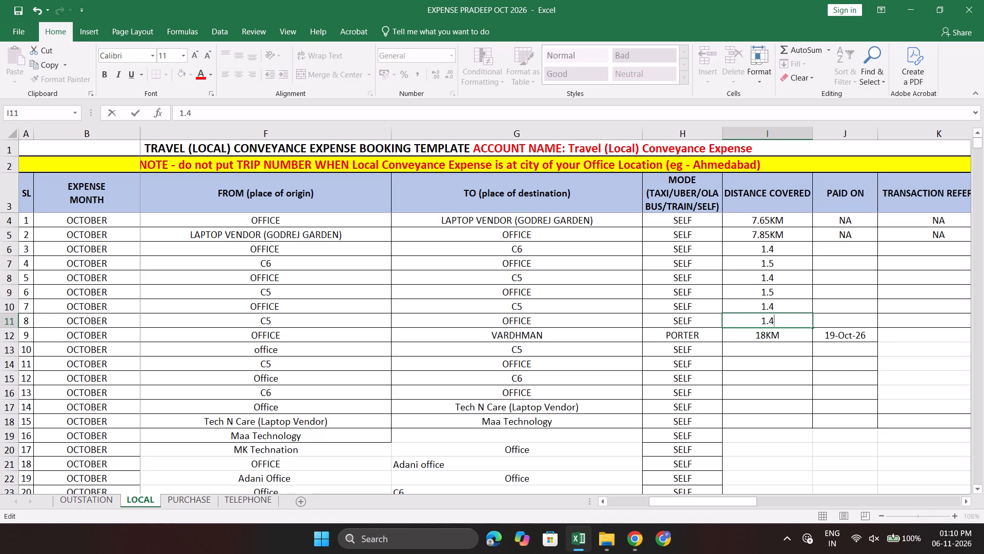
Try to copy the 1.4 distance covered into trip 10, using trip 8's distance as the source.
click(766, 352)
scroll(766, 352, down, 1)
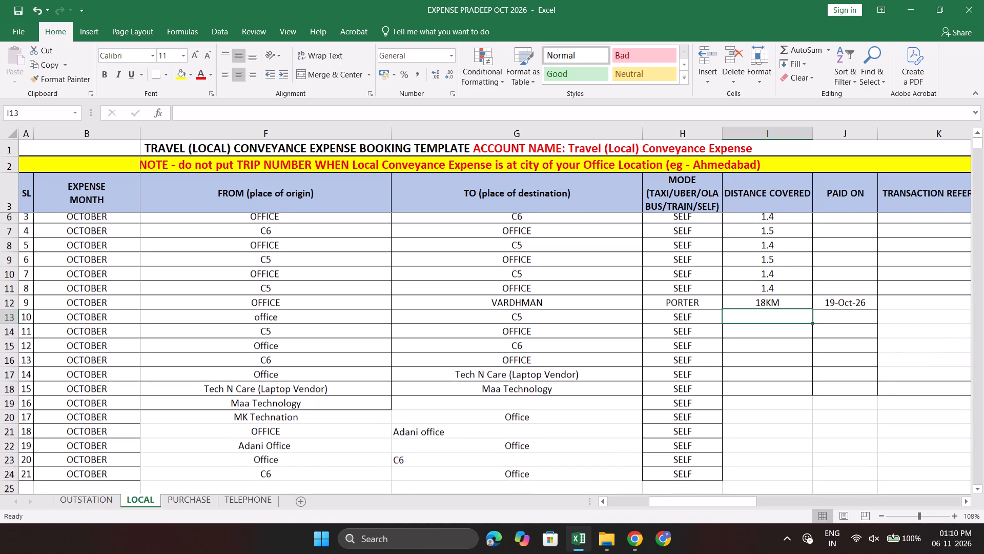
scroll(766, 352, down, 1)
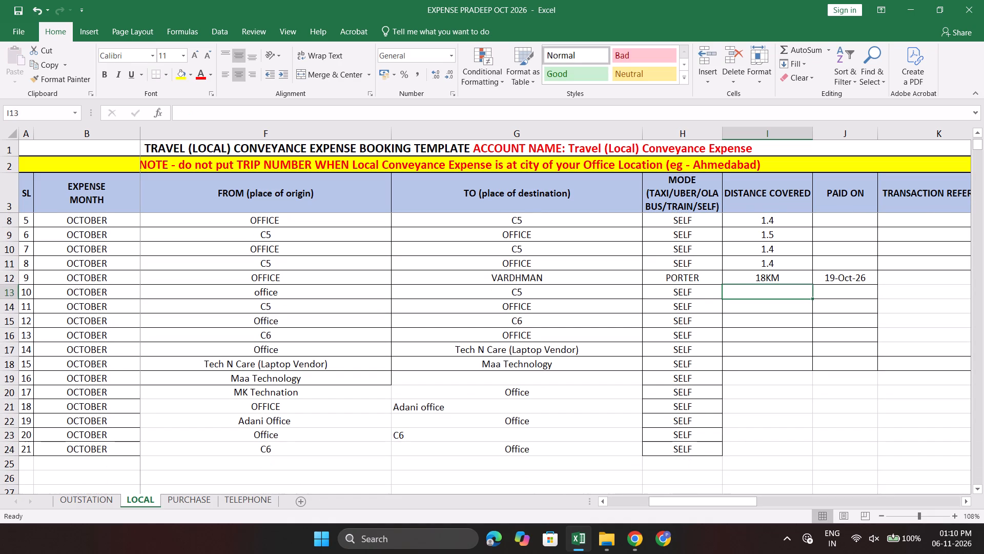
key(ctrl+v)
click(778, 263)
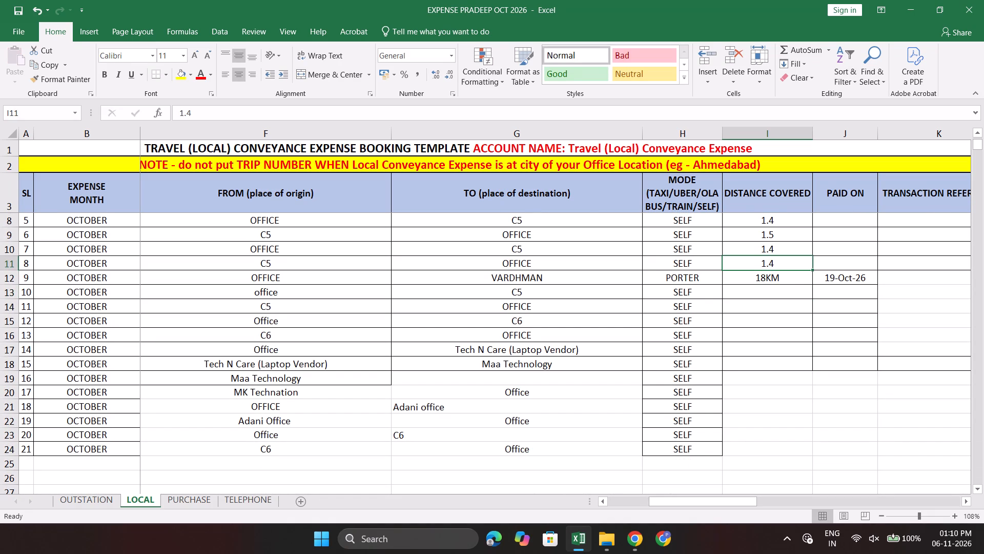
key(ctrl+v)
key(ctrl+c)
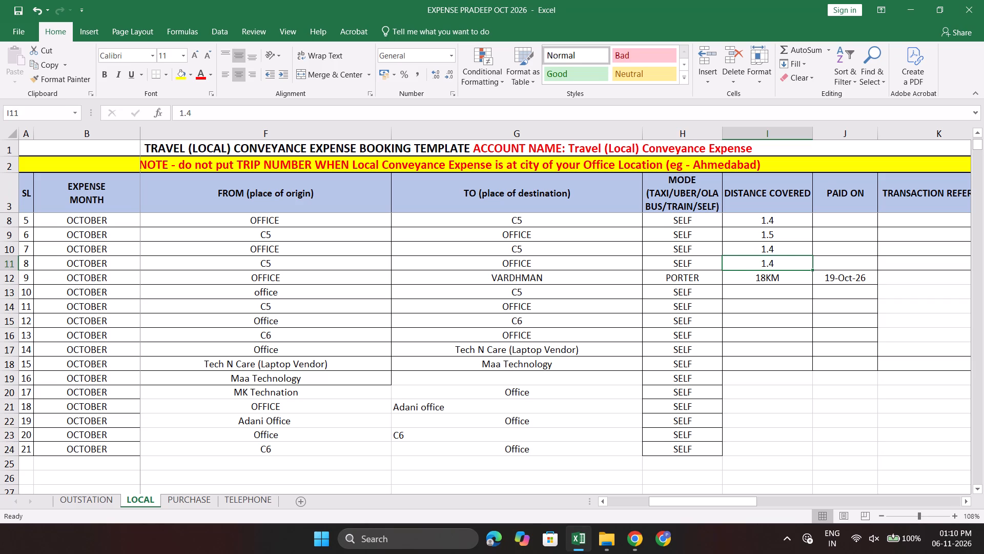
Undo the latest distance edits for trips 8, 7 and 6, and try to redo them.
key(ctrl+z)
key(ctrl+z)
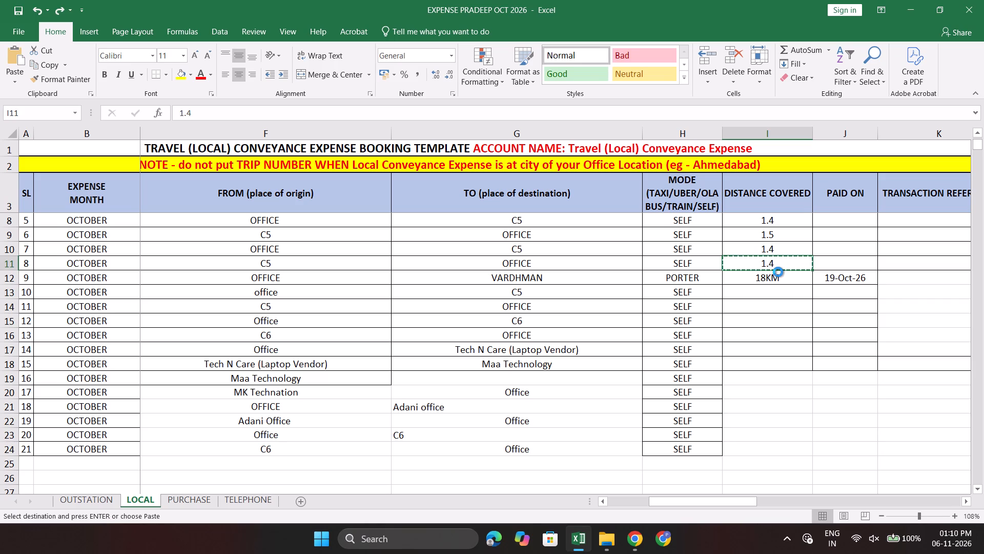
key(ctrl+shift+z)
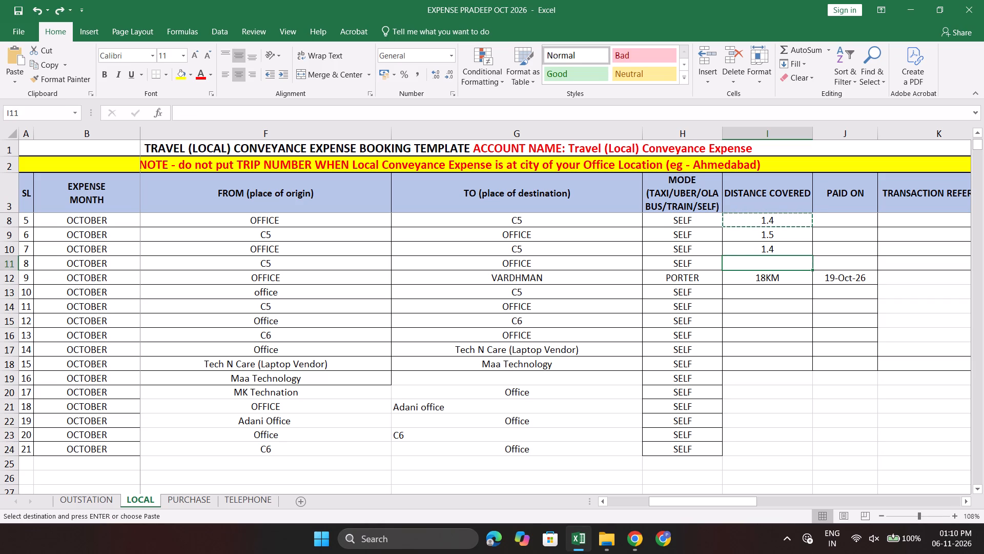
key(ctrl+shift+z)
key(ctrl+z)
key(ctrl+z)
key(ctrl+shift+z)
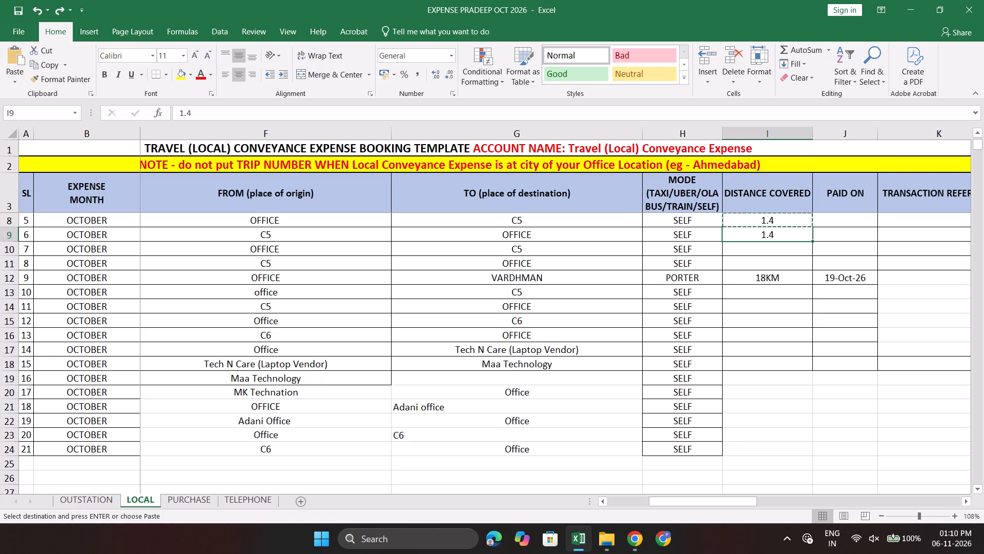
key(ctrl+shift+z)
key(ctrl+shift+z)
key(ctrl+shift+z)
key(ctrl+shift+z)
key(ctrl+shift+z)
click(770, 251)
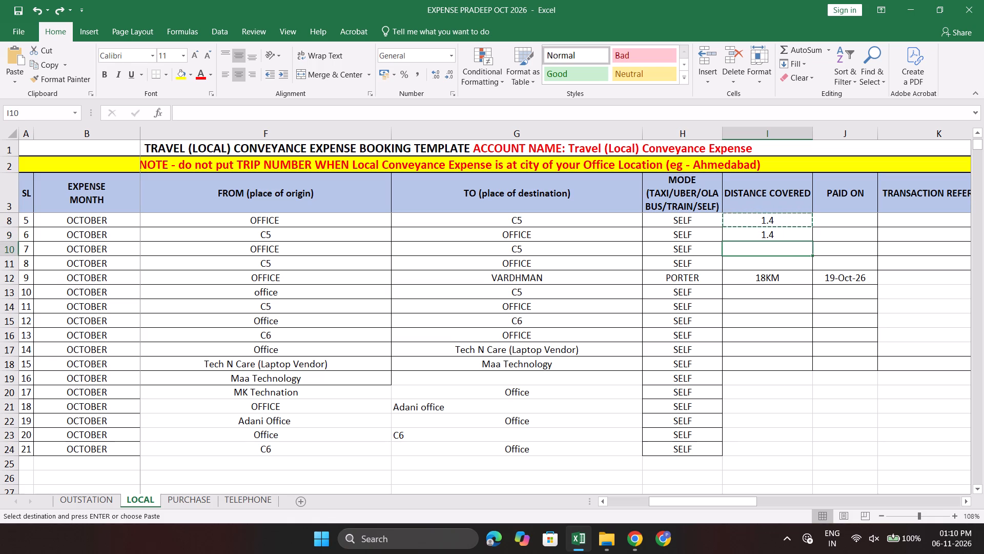
Paste the copied 1.4 distance covered into trip 7.
key(ctrl+v)
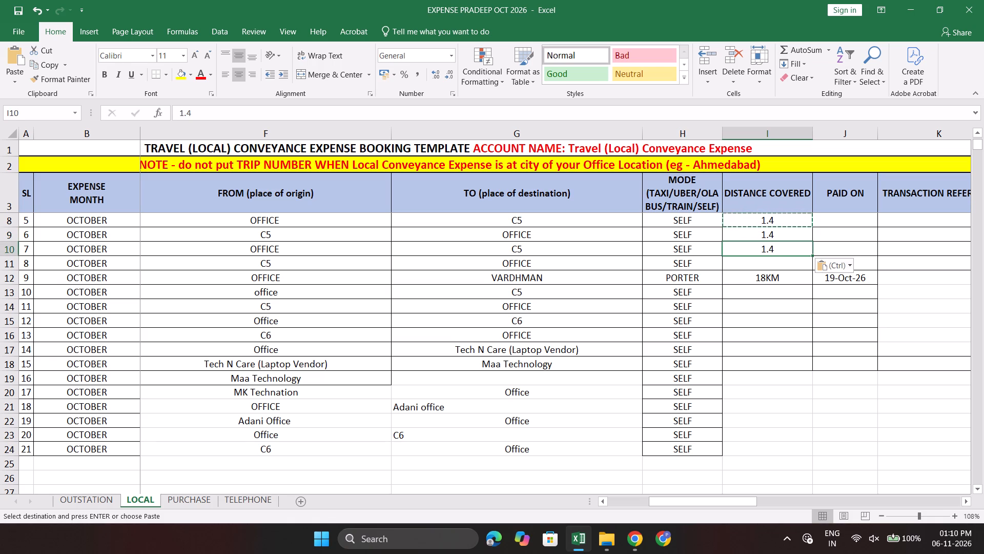
double_click(782, 249)
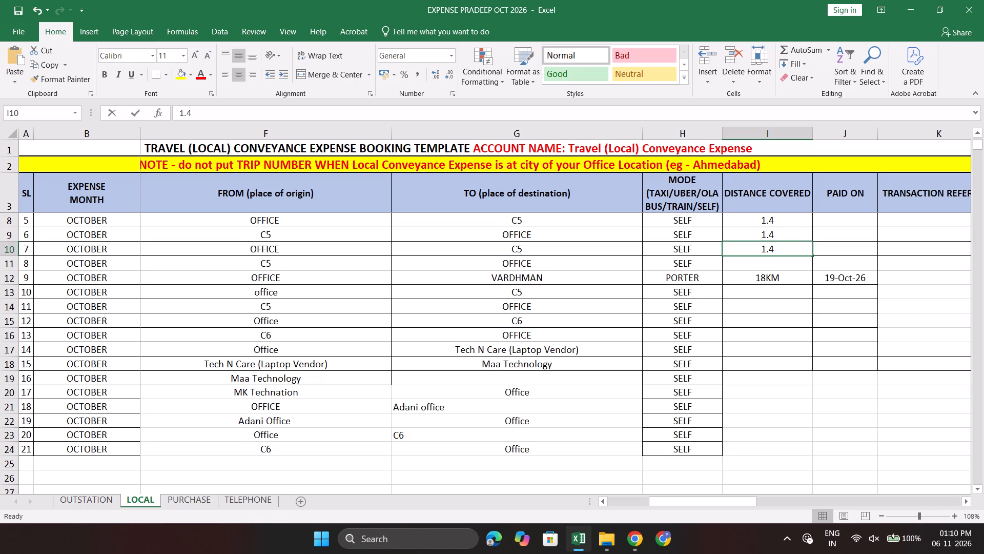
Copy the 1.4 distance covered from trip 7 into trip 8.
click(761, 266)
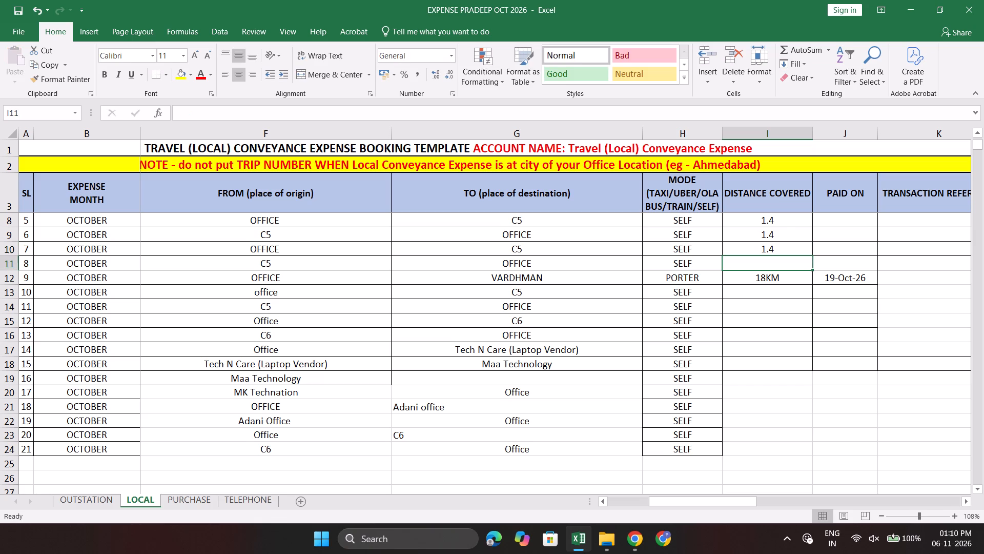
click(784, 248)
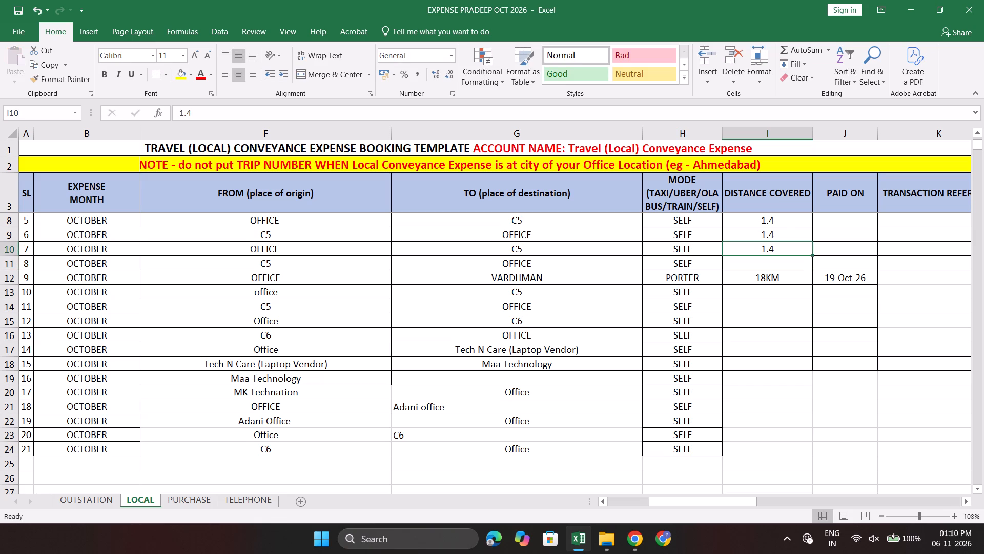
click(345, 259)
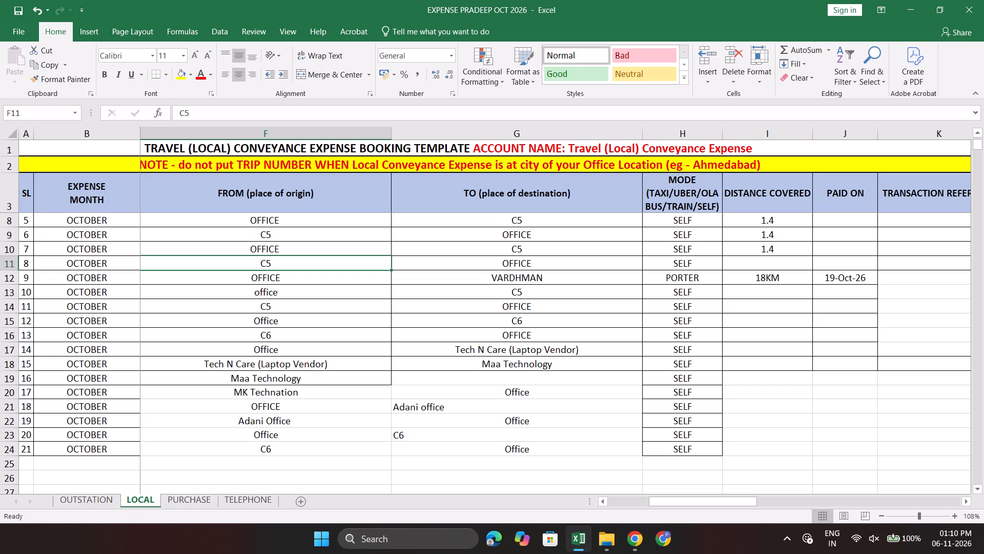
key(Right)
key(Left)
key(Right)
key(Right)
key(Right)
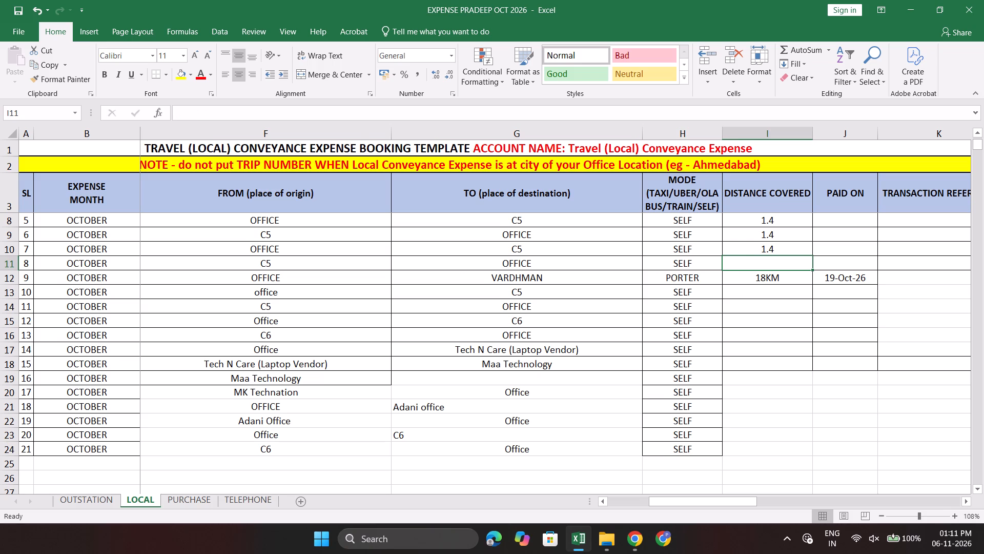
key(ctrl+v)
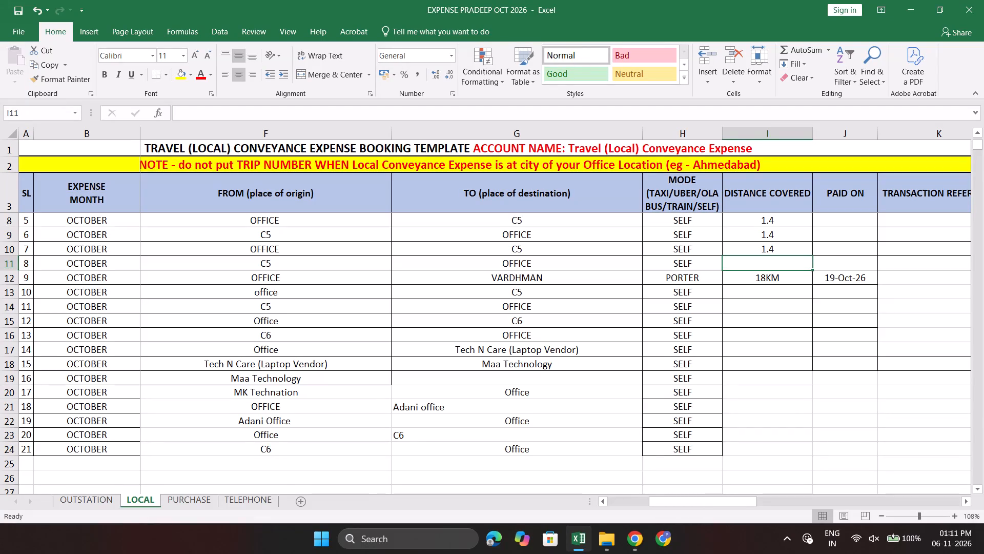
click(769, 246)
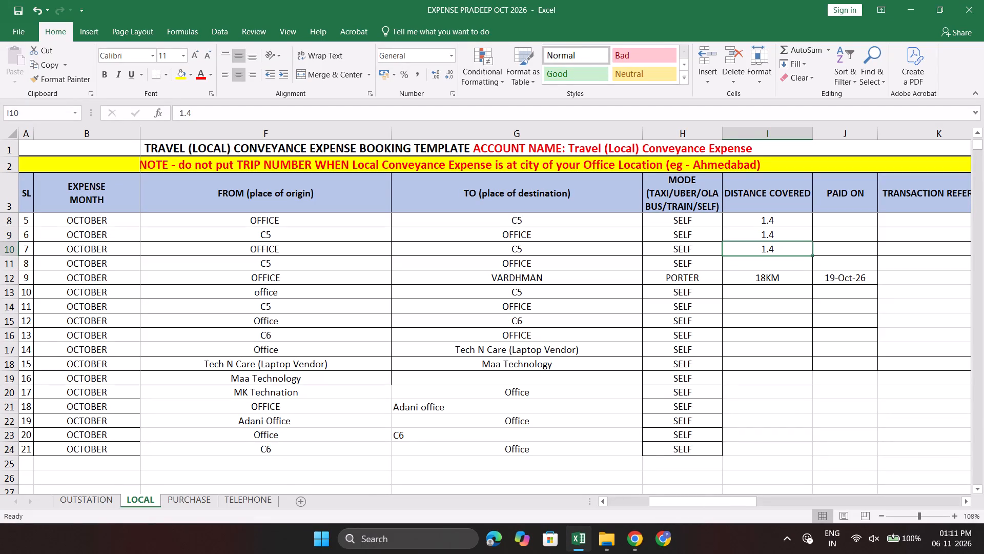
key(ctrl+c)
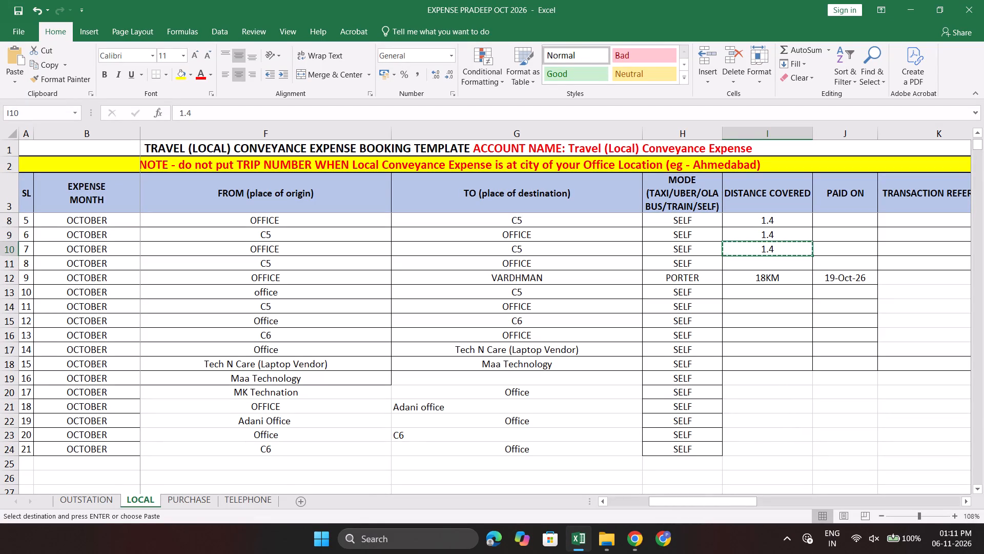
key(Down)
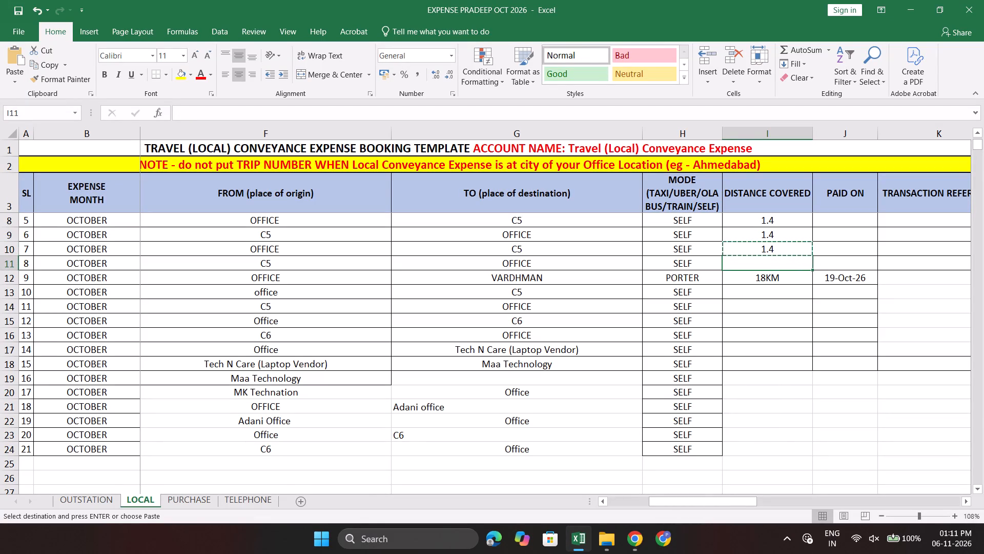
key(ctrl+v)
Set the distance covered for trip 8 to 1.5.
double_click(780, 265)
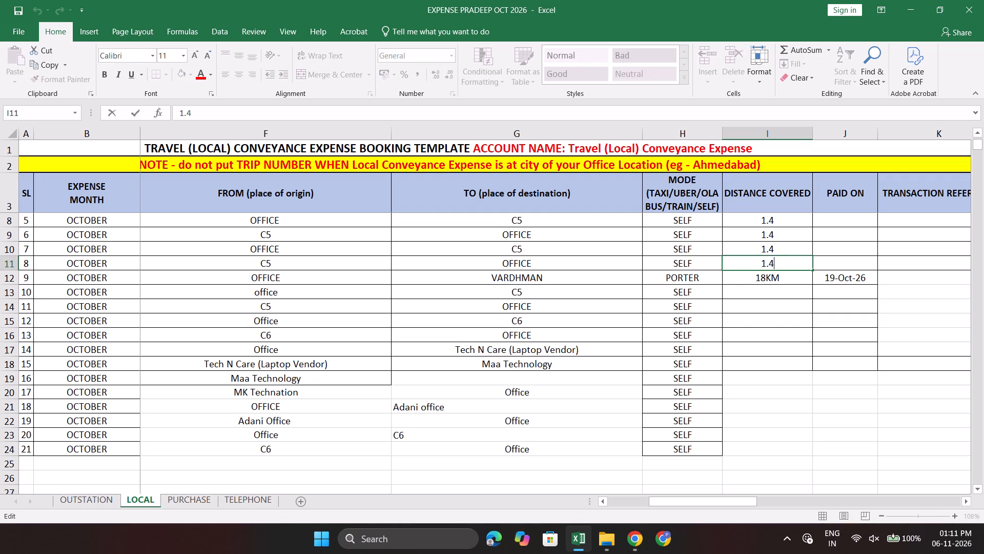
key(BackSpace)
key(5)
click(763, 295)
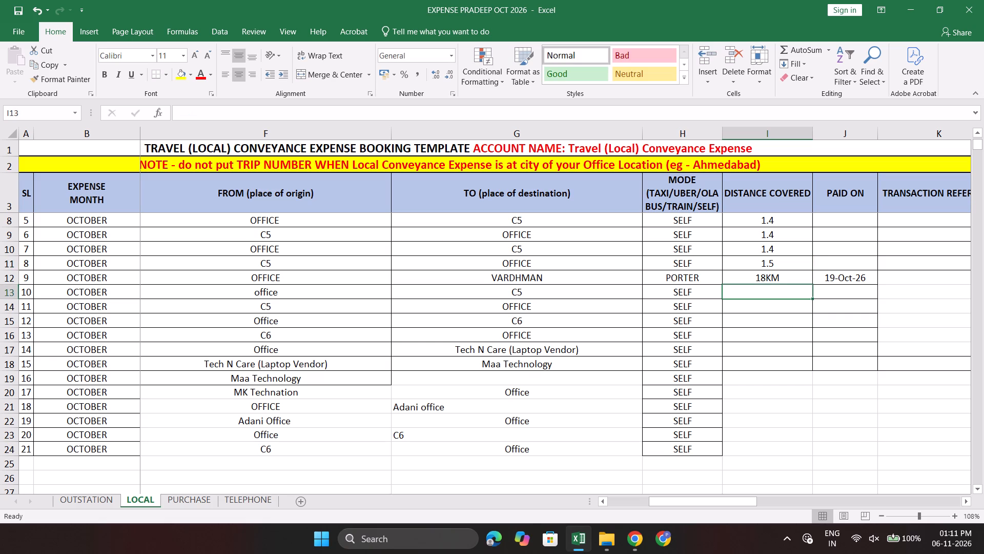
Copy the 1.4 and 1.5 distances of trips 7 and 8 together into trips 10 and 11 and into trips 12 and 13.
key(ctrl+v)
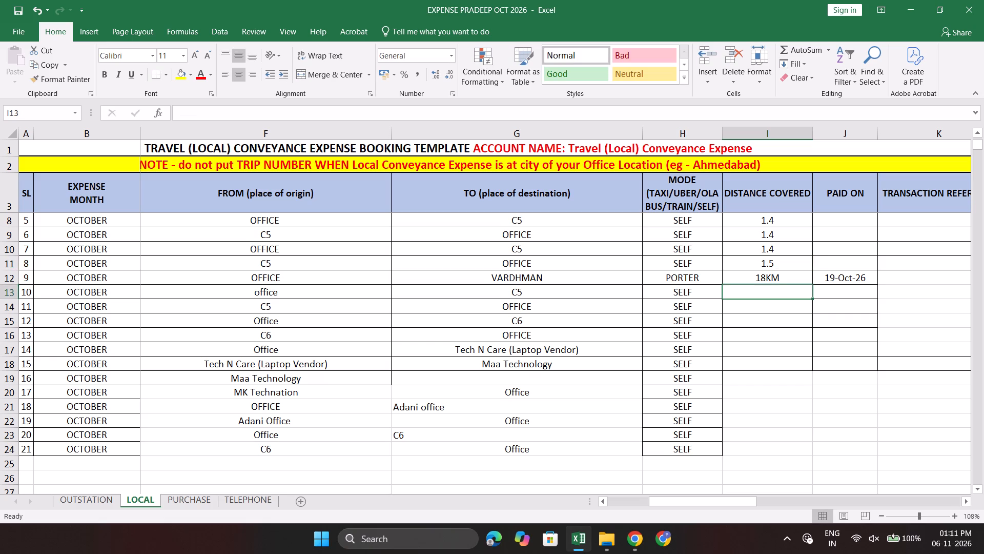
click(776, 252)
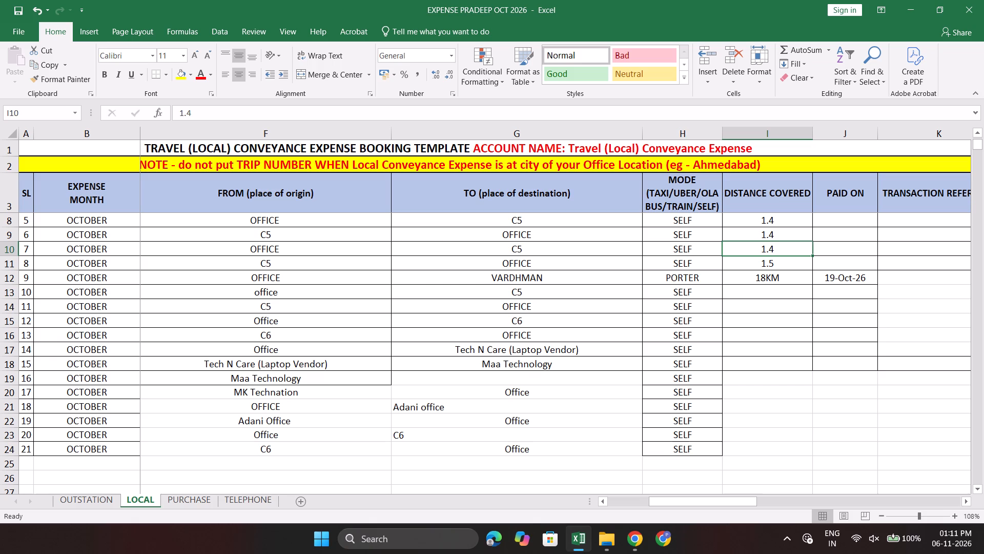
key(shift+Down)
key(ctrl+c)
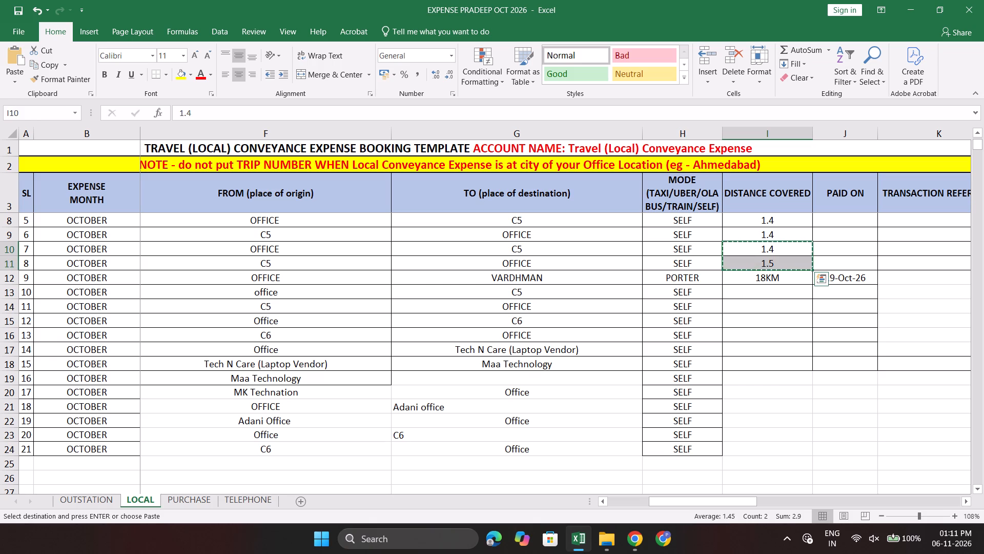
click(761, 290)
key(ctrl+v)
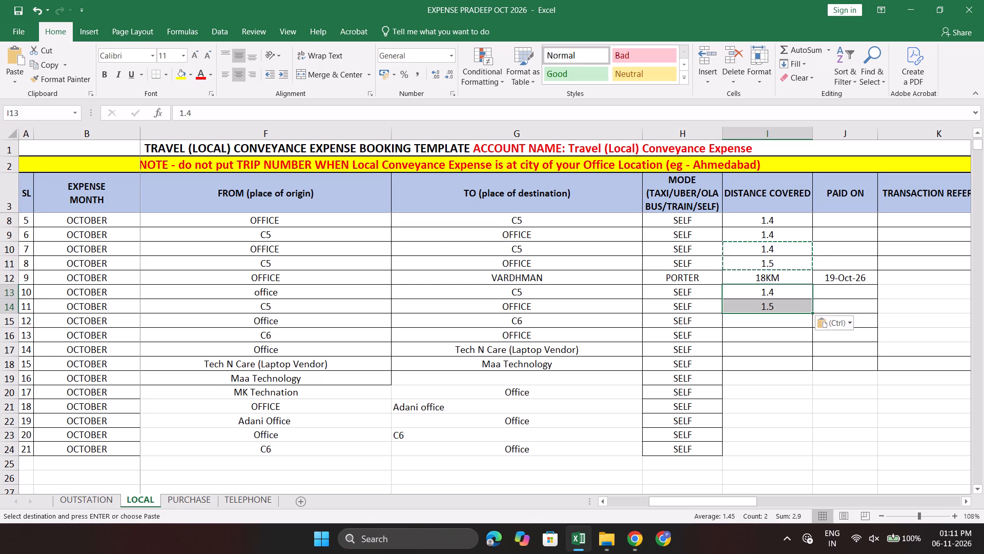
click(755, 323)
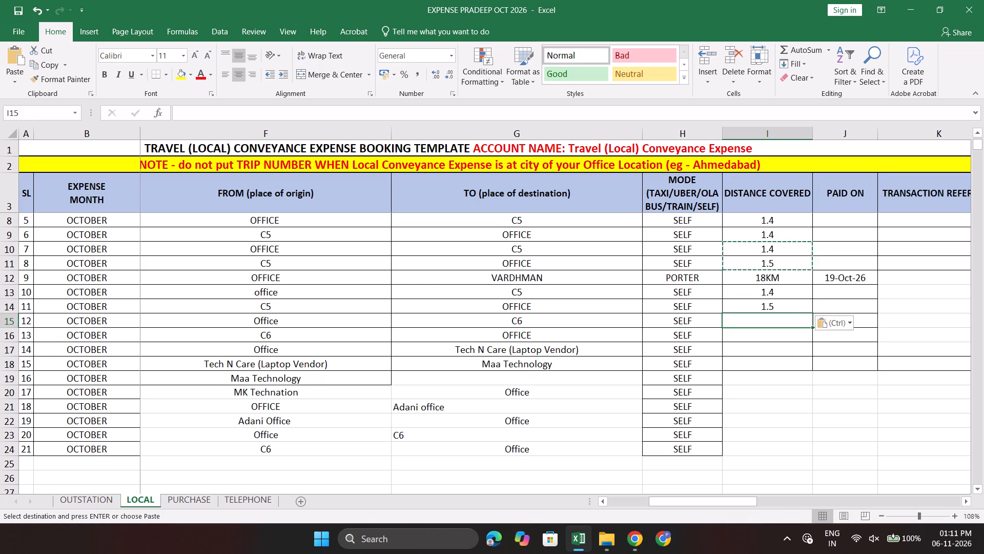
key(ctrl+v)
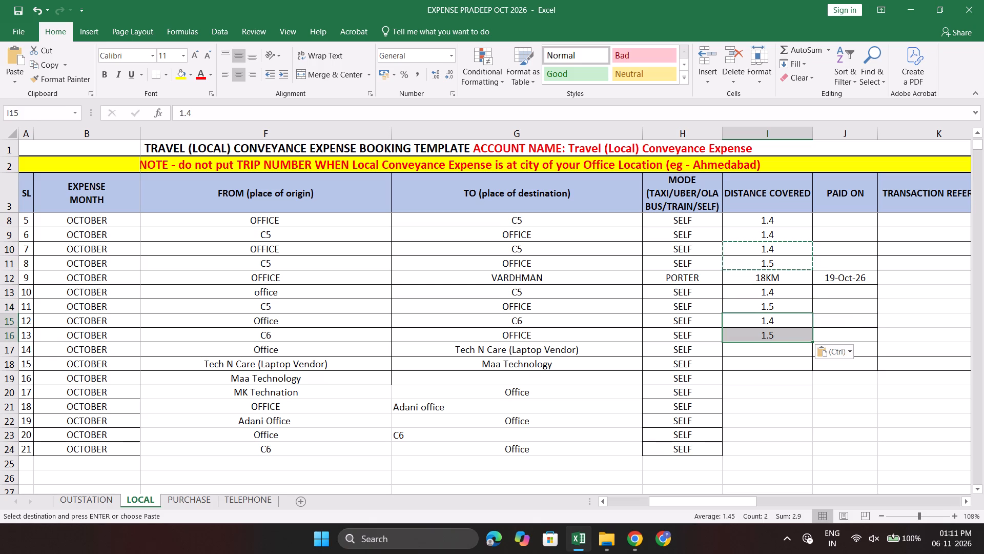
Paste the same copied pair of distances, 1.4 and 1.5, into trips 20 and 21.
scroll(463, 442, down, 1)
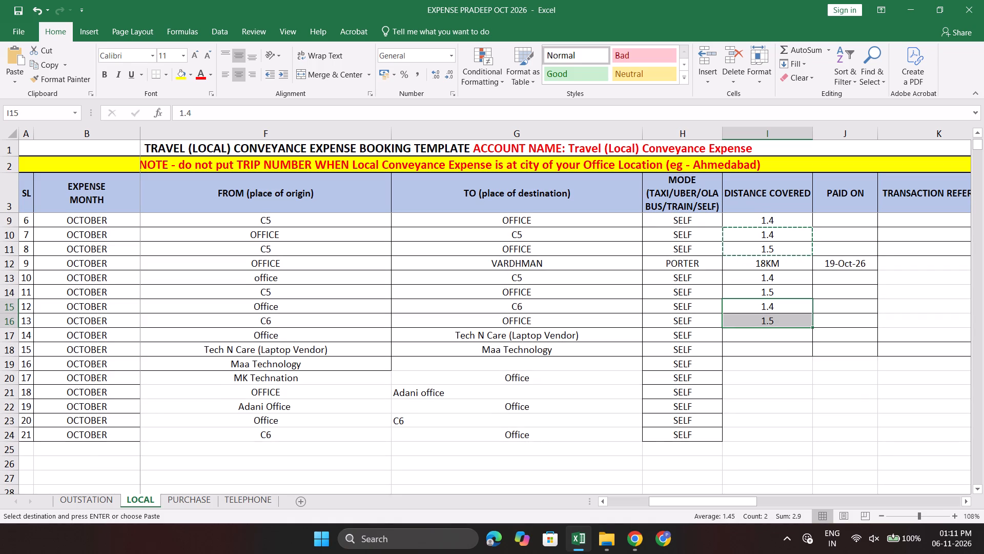
click(753, 422)
key(ctrl+v)
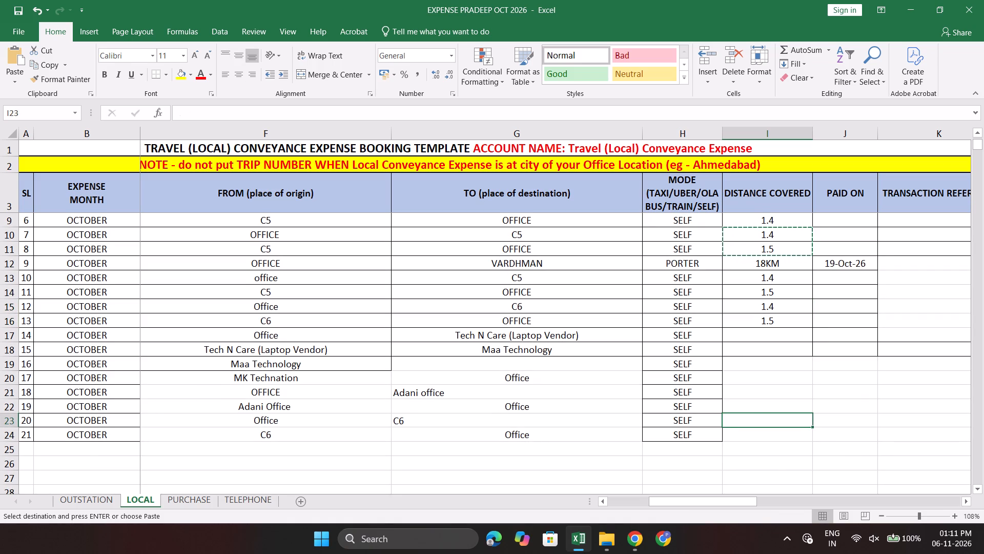